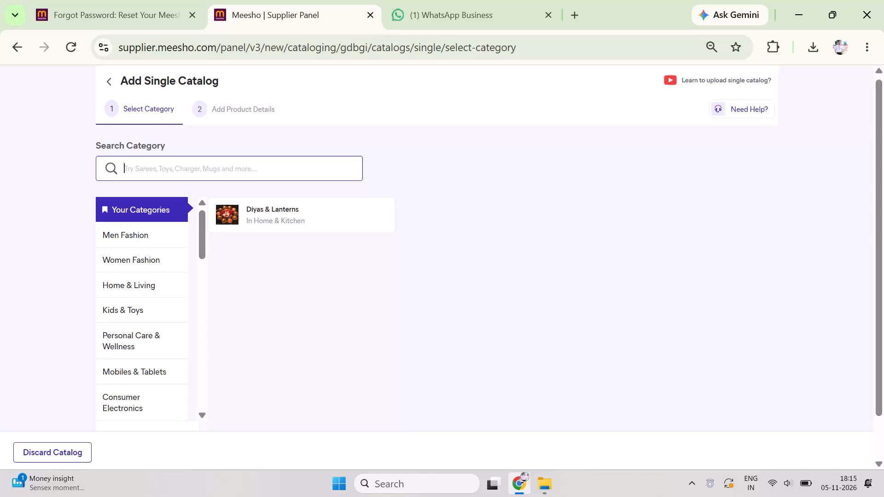
# Search the catalog categories for "terracotta / clay" and look through the suggested categories for a suitable match.
pyautogui.write('ter')
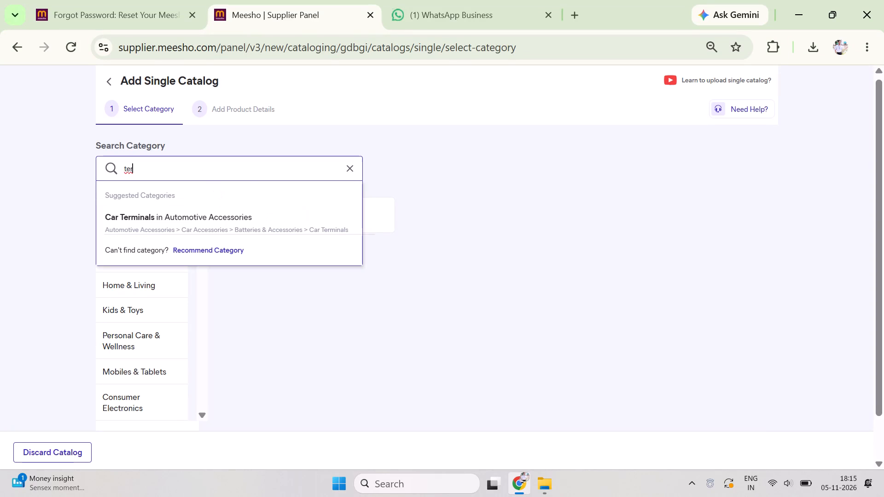
pyautogui.write('ra')
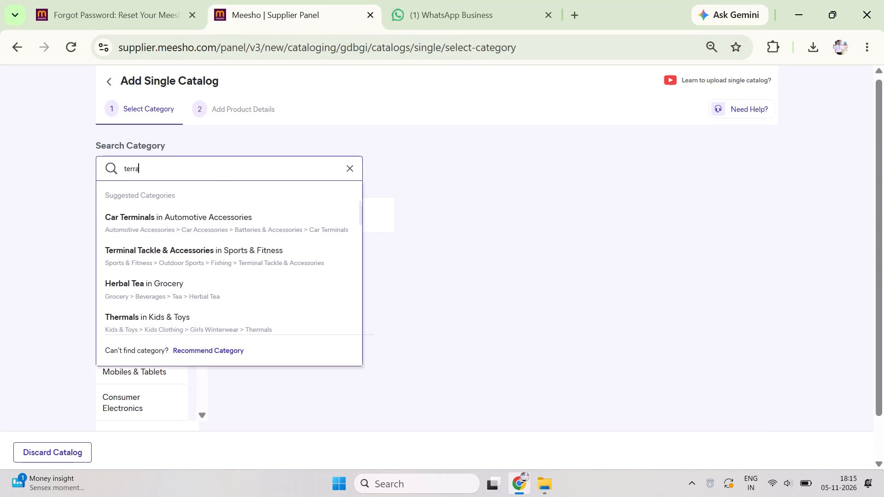
pyautogui.write('cotta')
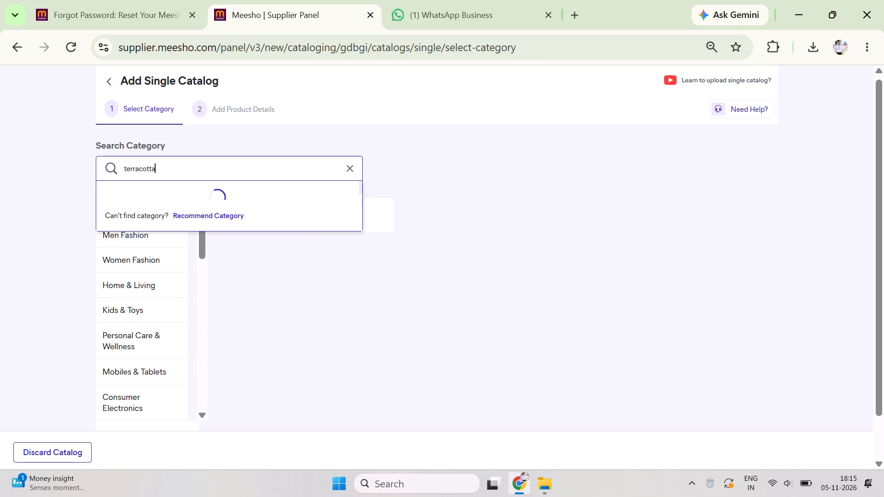
pyautogui.press('space')
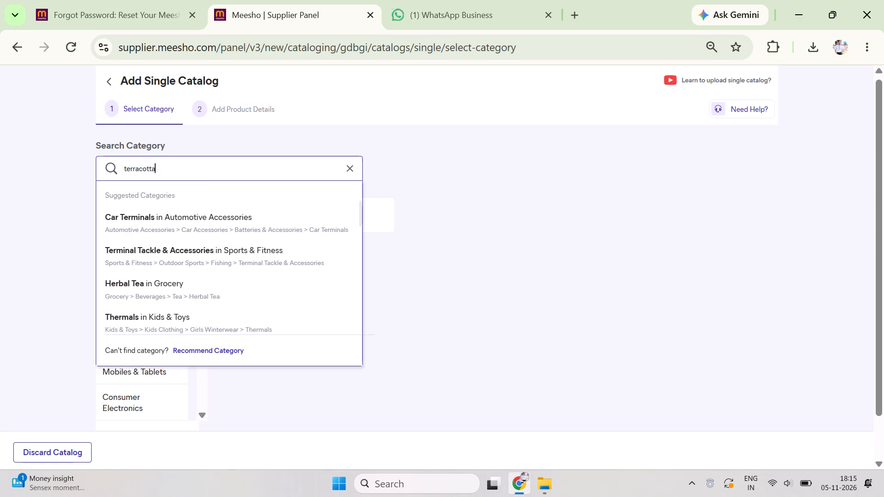
pyautogui.write('/ clay')
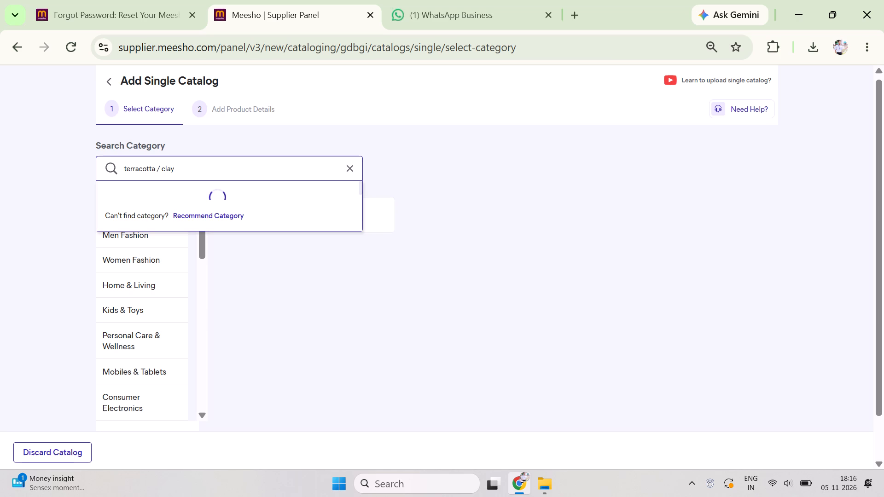
pyautogui.click(204, 172)
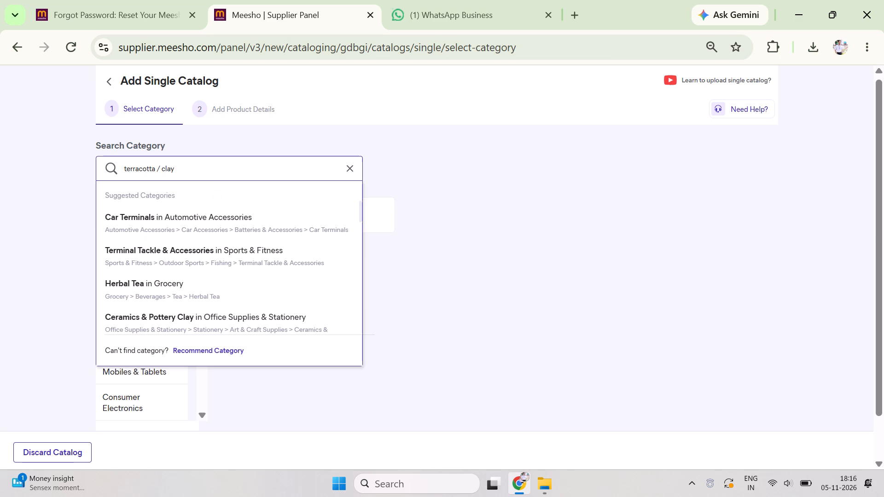
pyautogui.scroll(-1, 232, 277)
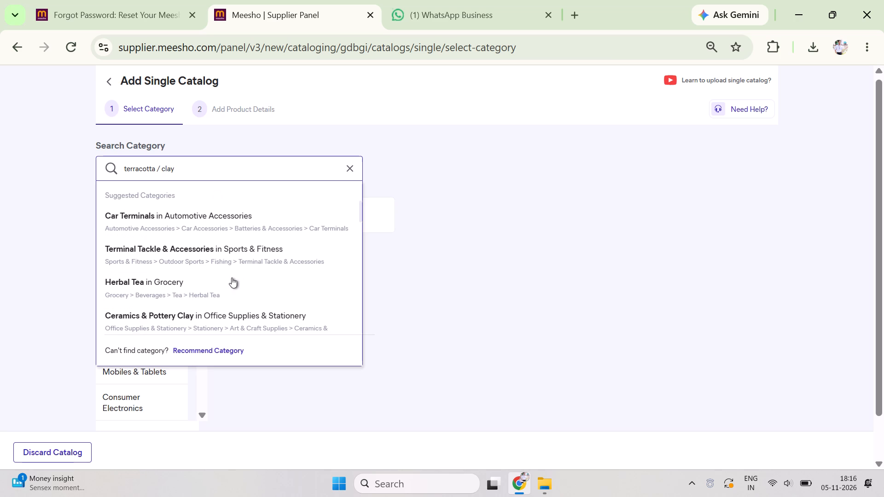
pyautogui.scroll(-2, 232, 277)
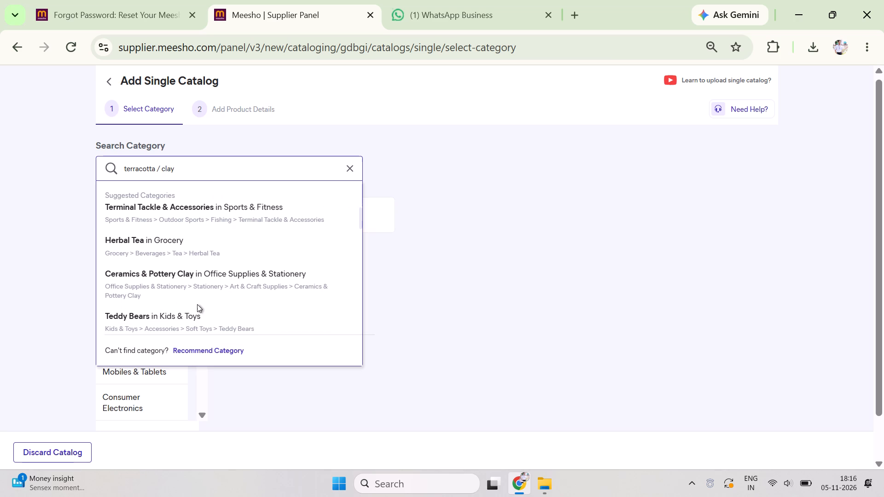
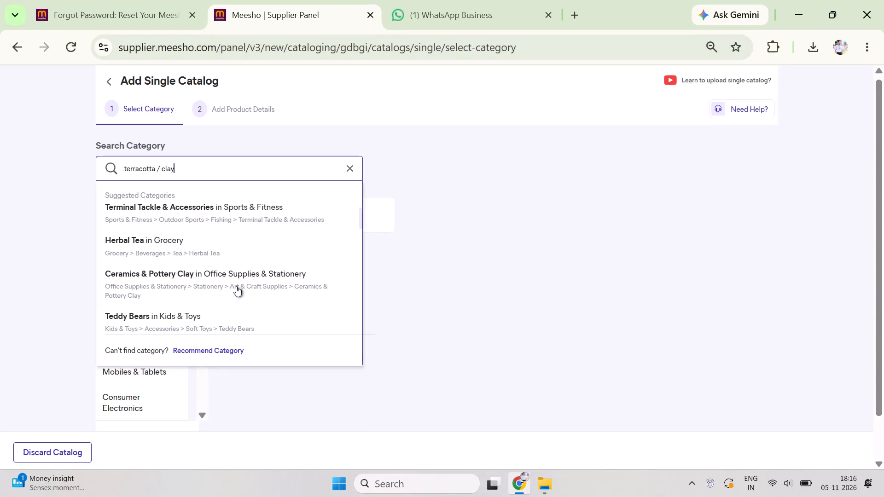
# Choose the suggested category Ceramics & Pottery Clay in Office Supplies & Stationery for the catalog.
pyautogui.click(236, 286)
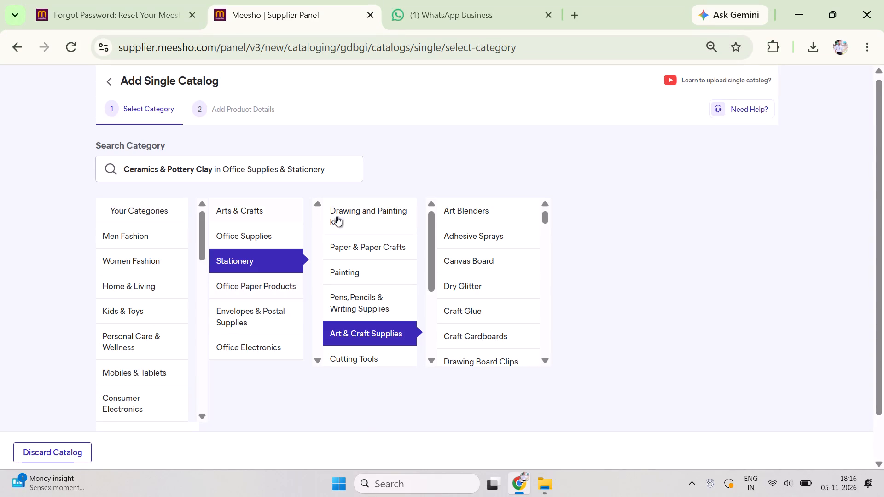
# Upload the "Pack of 5" terracotta product picture from Downloads as the front image and continue to the product details.
pyautogui.scroll(2, 286, 413)
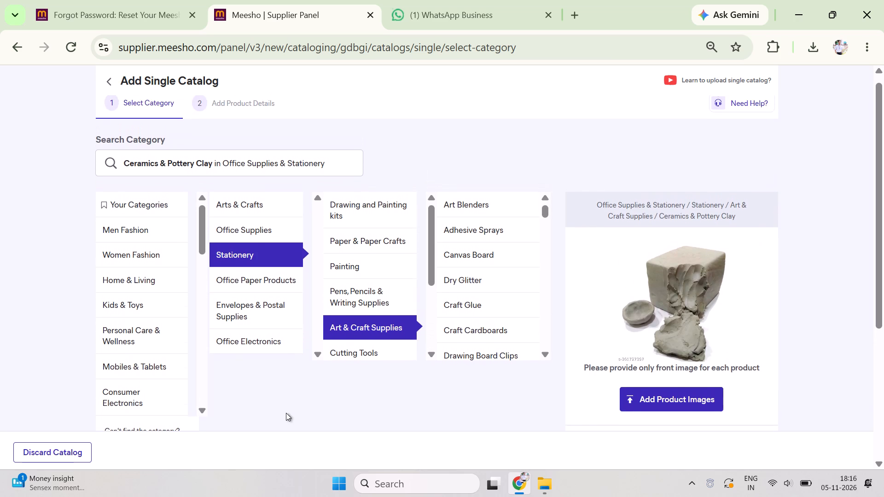
pyautogui.scroll(1, 286, 413)
pyautogui.scroll(-3, 286, 413)
pyautogui.scroll(1, 286, 413)
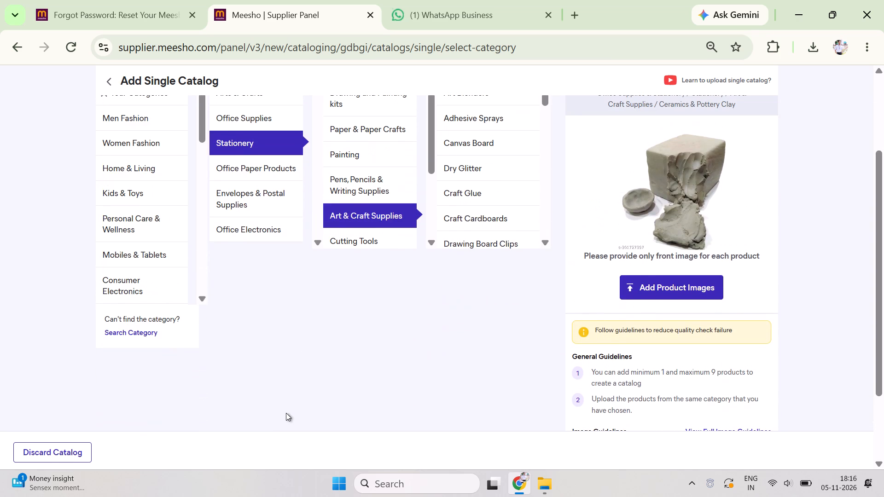
pyautogui.click(646, 291)
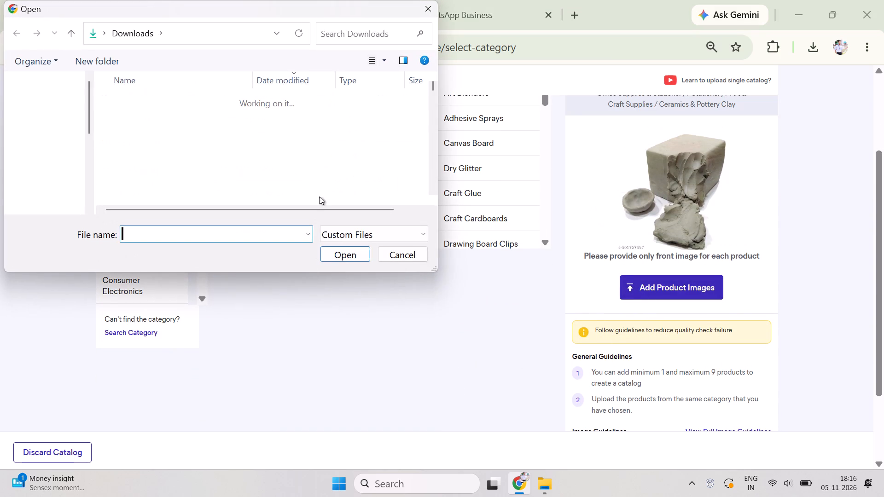
pyautogui.doubleClick(147, 132)
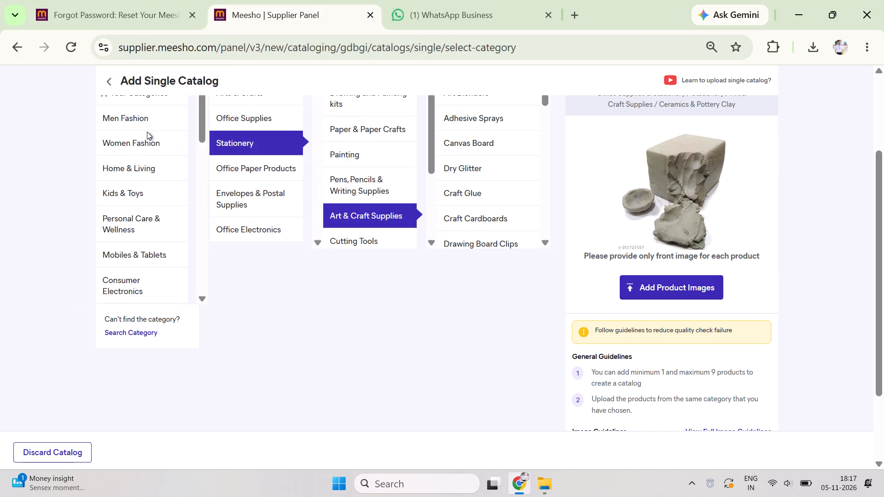
pyautogui.scroll(-2, 387, 278)
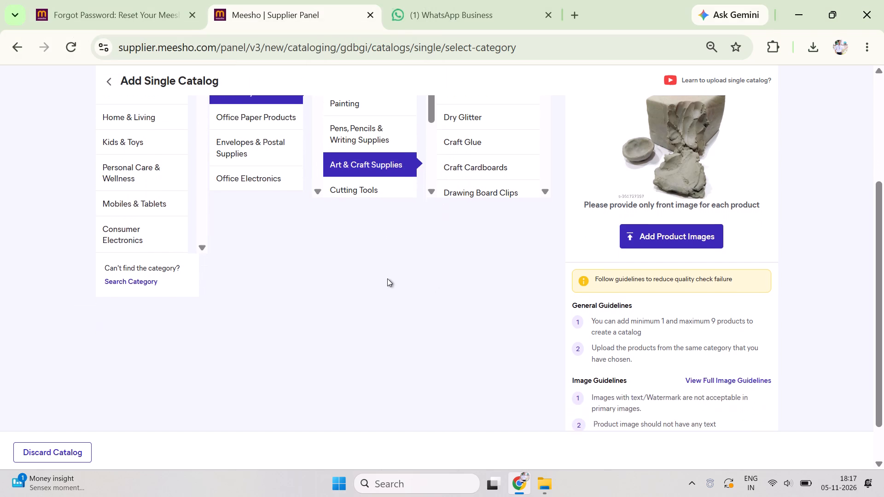
pyautogui.scroll(1, 387, 278)
pyautogui.scroll(-1, 387, 278)
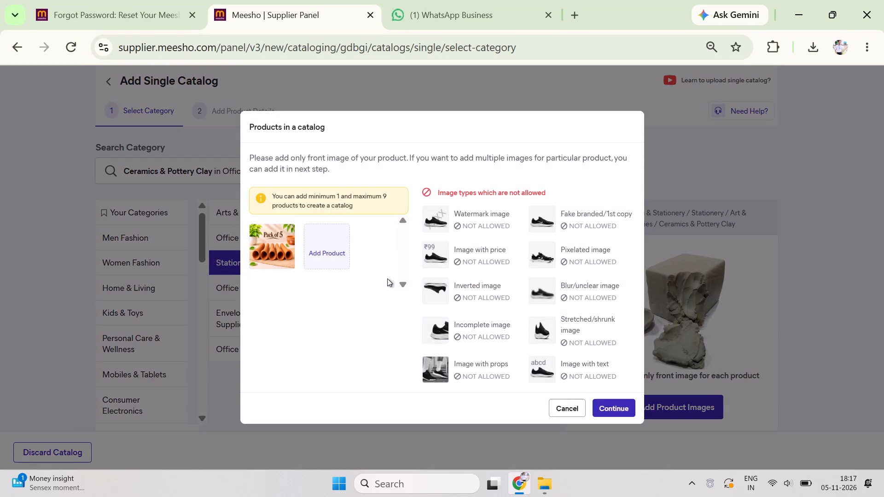
pyautogui.scroll(-1, 387, 278)
pyautogui.click(618, 410)
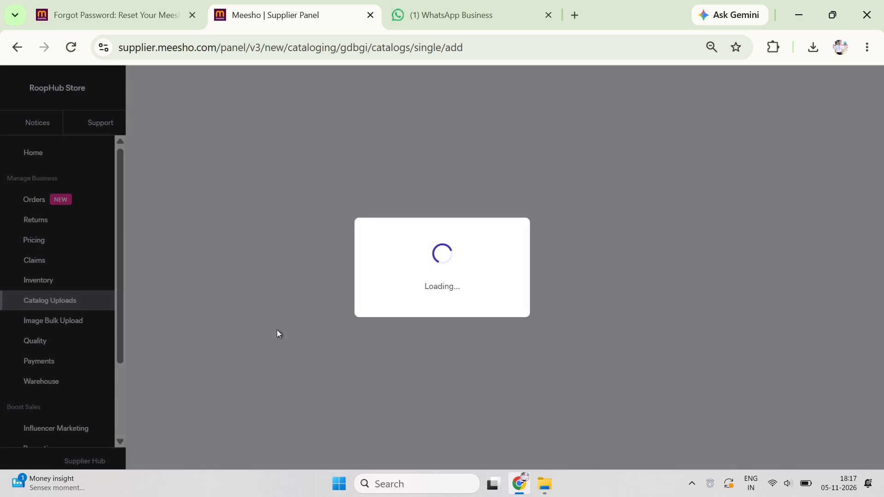
# Add the terracotta picture without the "Pack of 5" text as the second image of Product 1.
pyautogui.scroll(-2, 330, 293)
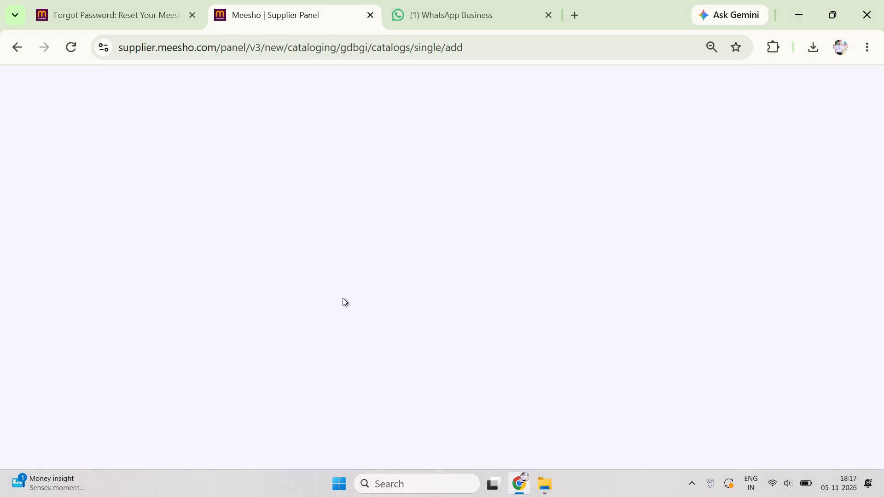
pyautogui.scroll(-2, 343, 298)
pyautogui.scroll(1, 343, 298)
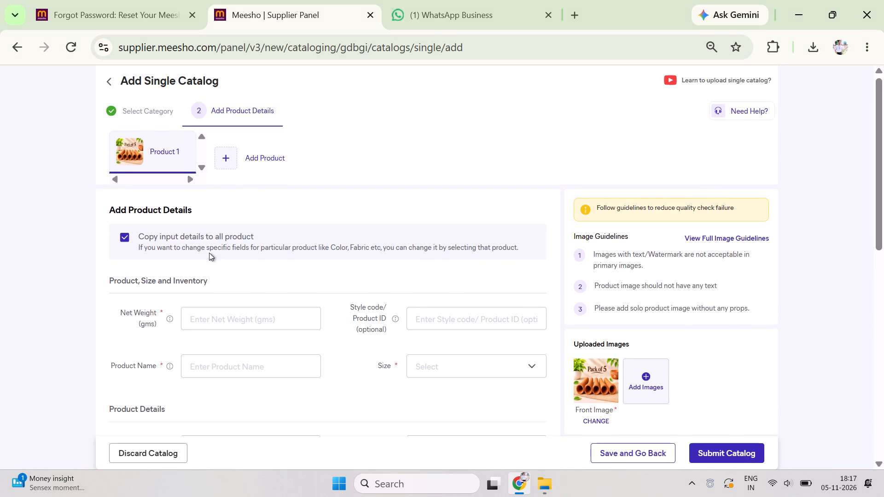
pyautogui.scroll(-4, 326, 249)
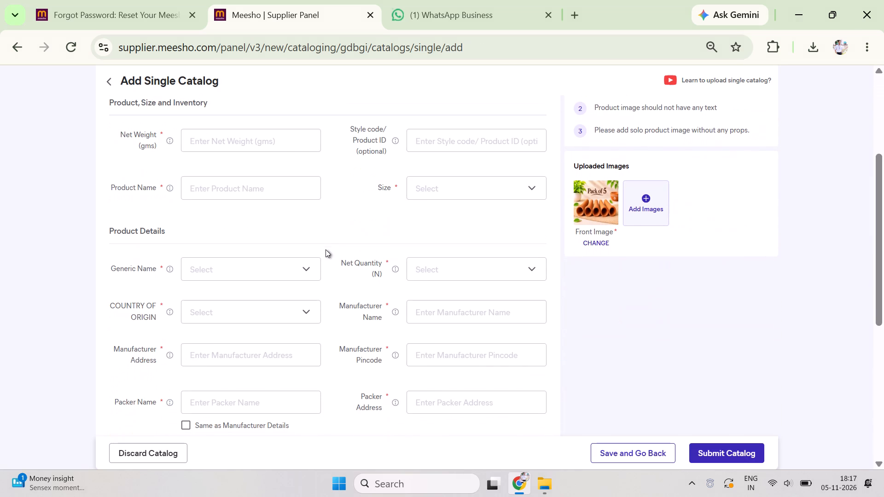
pyautogui.click(646, 209)
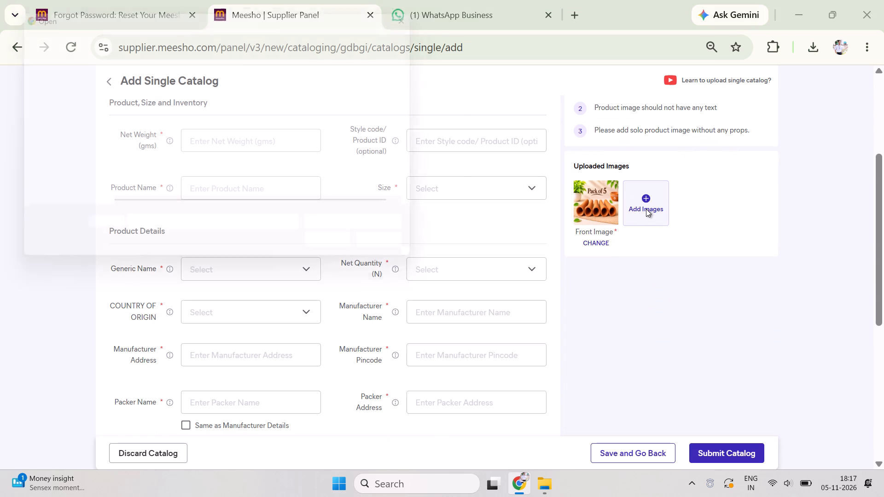
pyautogui.doubleClick(229, 122)
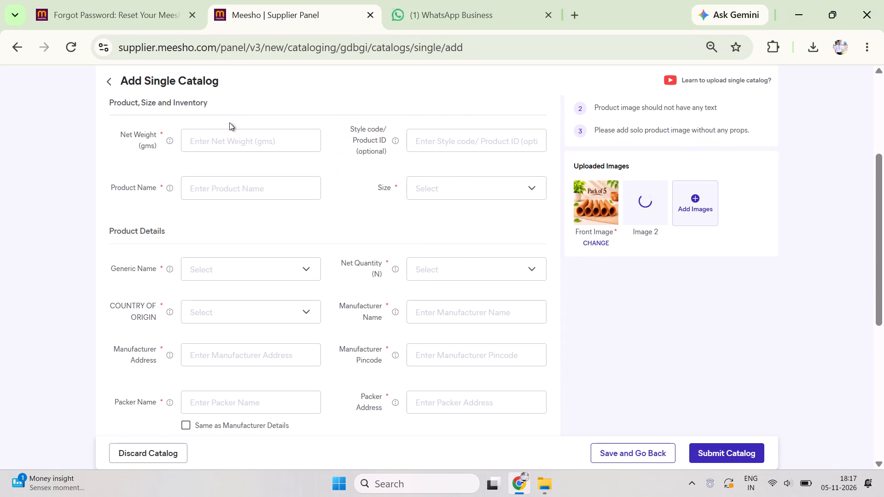
pyautogui.scroll(1, 363, 216)
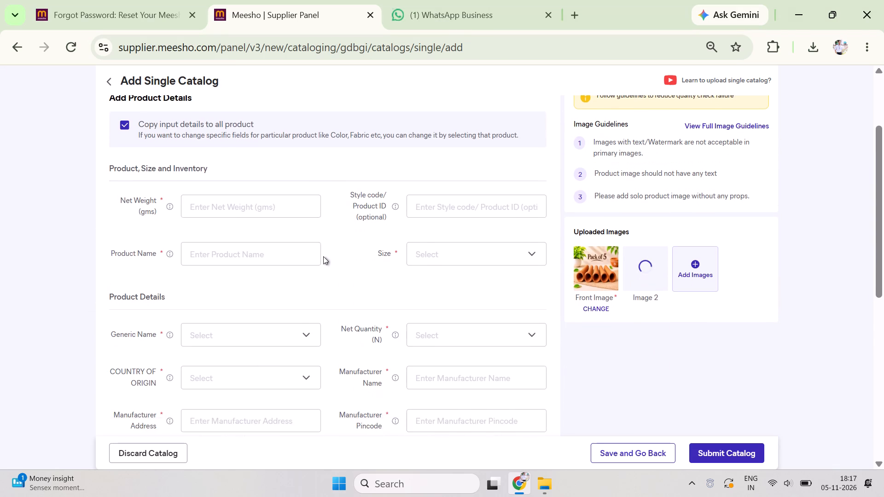
pyautogui.scroll(2, 384, 269)
pyautogui.scroll(-1, 384, 269)
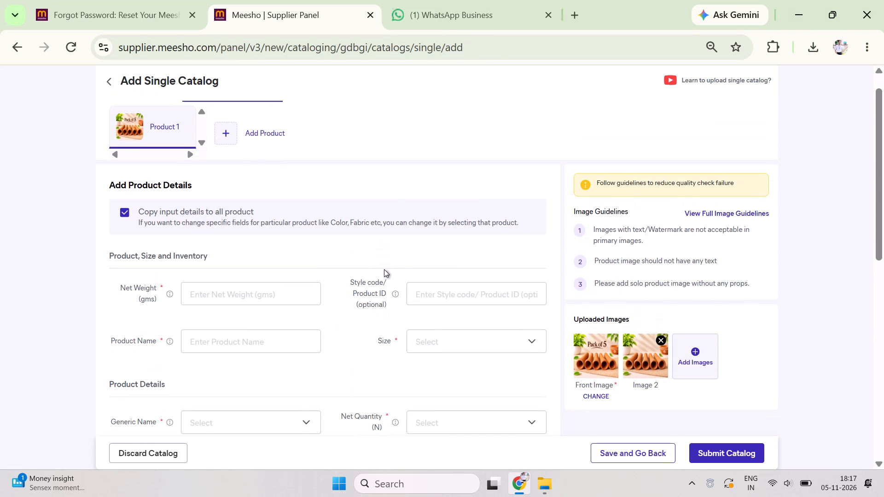
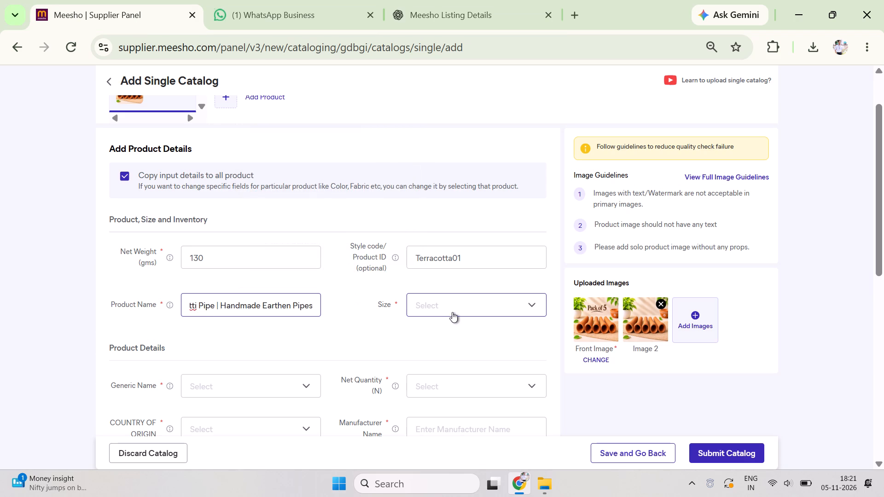
# Set the product's size to Free Size and apply it.
pyautogui.click(455, 306)
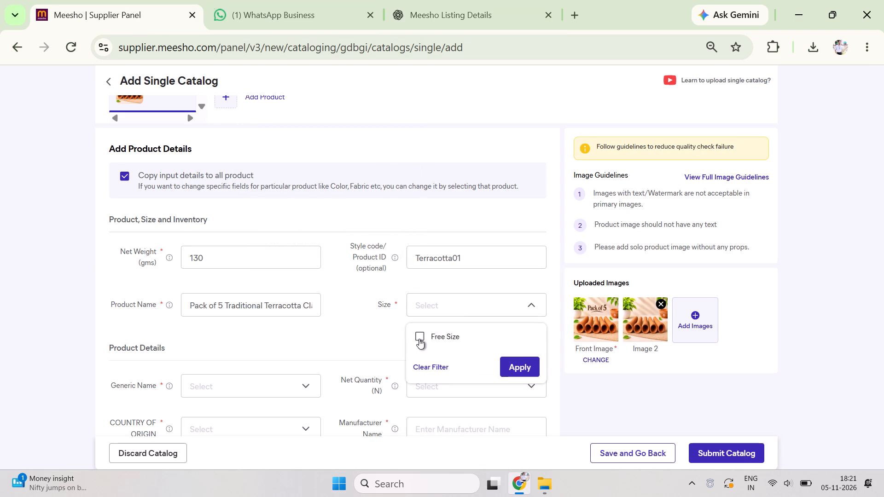
pyautogui.click(419, 339)
pyautogui.click(521, 366)
# Fill the Free Size row with Meesho price 129, the suggested wrong/defective returns price 120, MRP 399 and inventory 999.
pyautogui.scroll(-1, 343, 305)
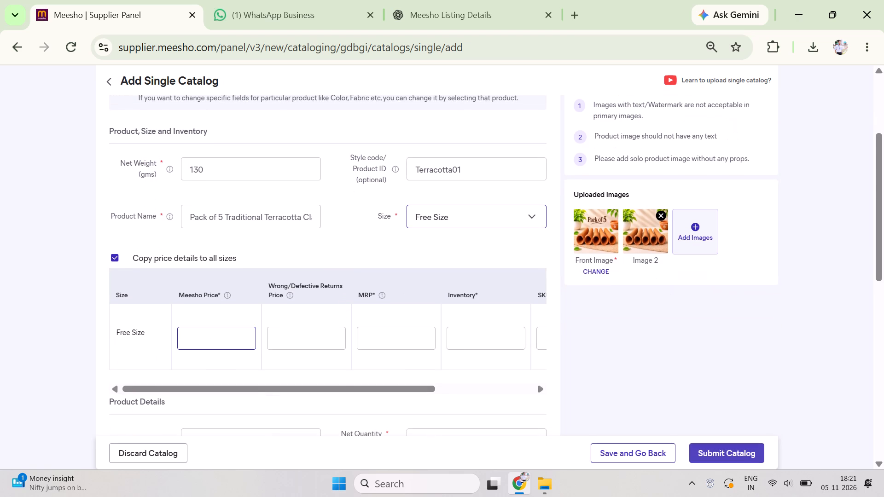
pyautogui.click(209, 338)
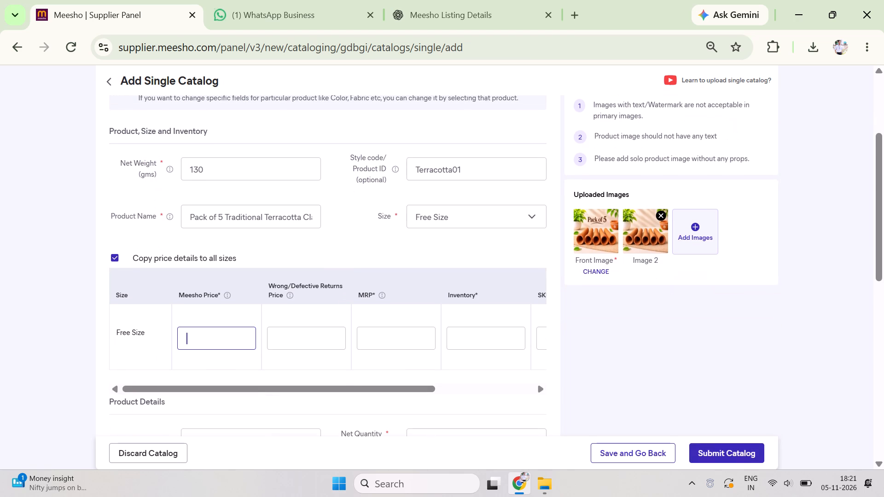
pyautogui.write('129')
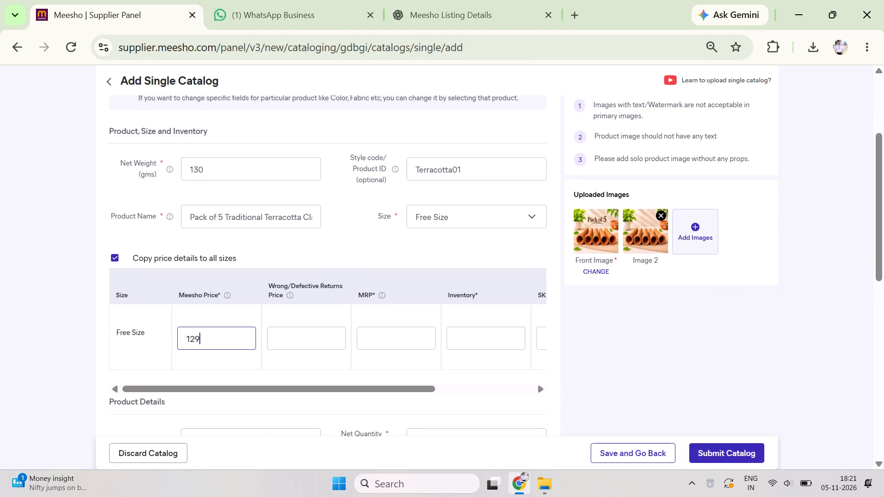
pyautogui.click(304, 341)
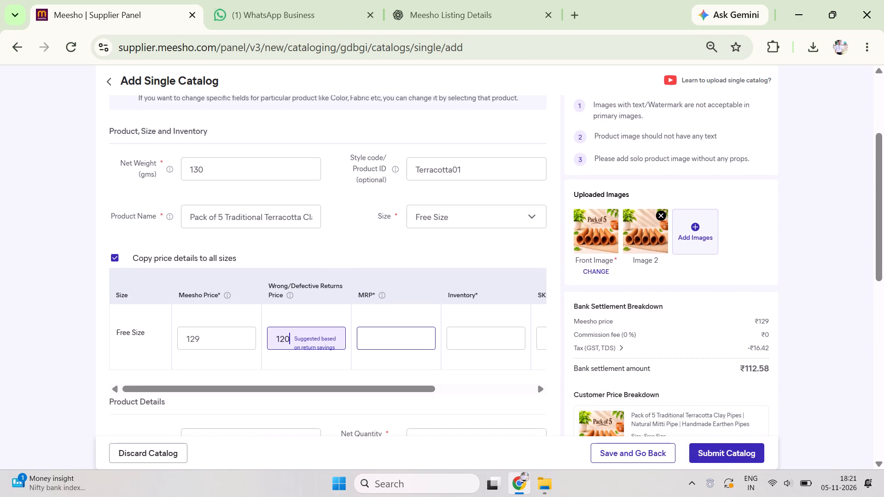
pyautogui.click(385, 336)
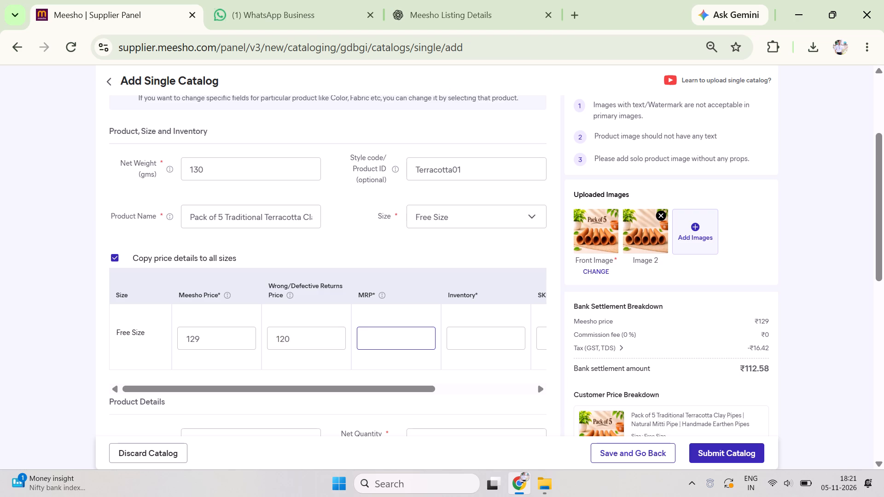
pyautogui.write('399')
pyautogui.click(479, 339)
pyautogui.write('999')
pyautogui.hscroll(-3, 479, 339)
pyautogui.hscroll(4, 457, 366)
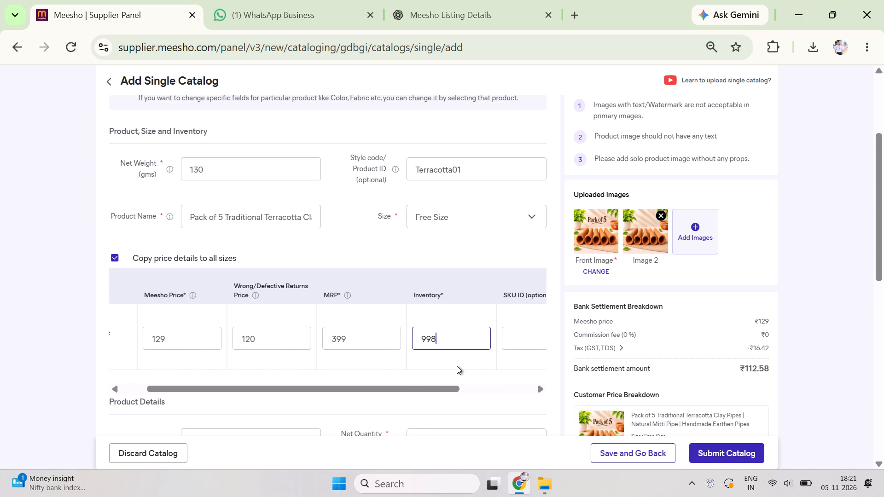
# Set the generic name in Product Details to Ceramics & Pottery Clay.
pyautogui.scroll(-2, 457, 366)
pyautogui.scroll(-1, 353, 247)
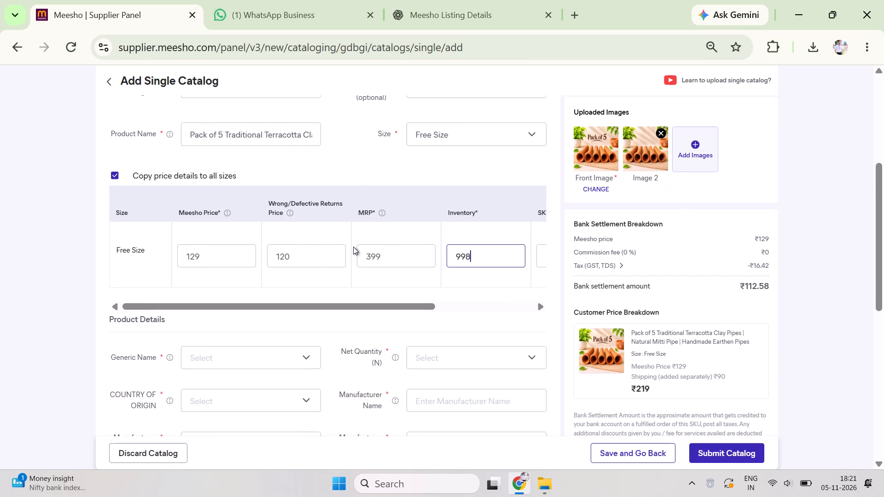
pyautogui.scroll(-1, 353, 247)
pyautogui.click(246, 334)
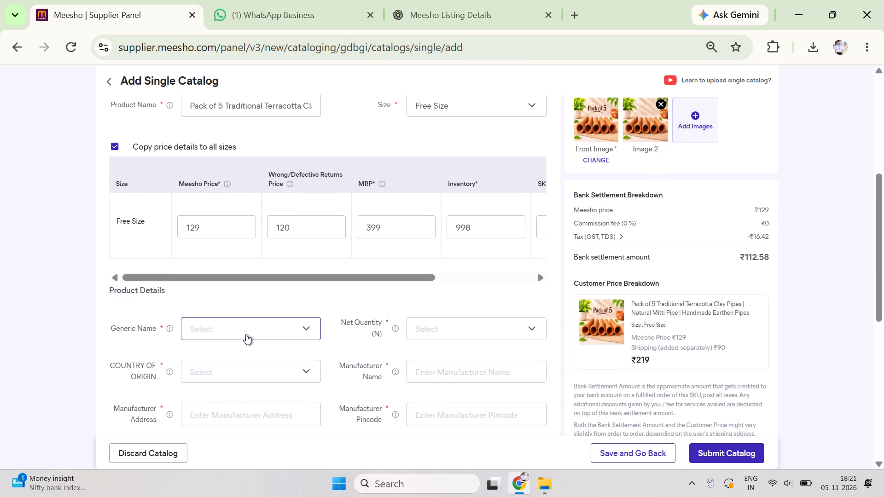
pyautogui.scroll(-2, 246, 334)
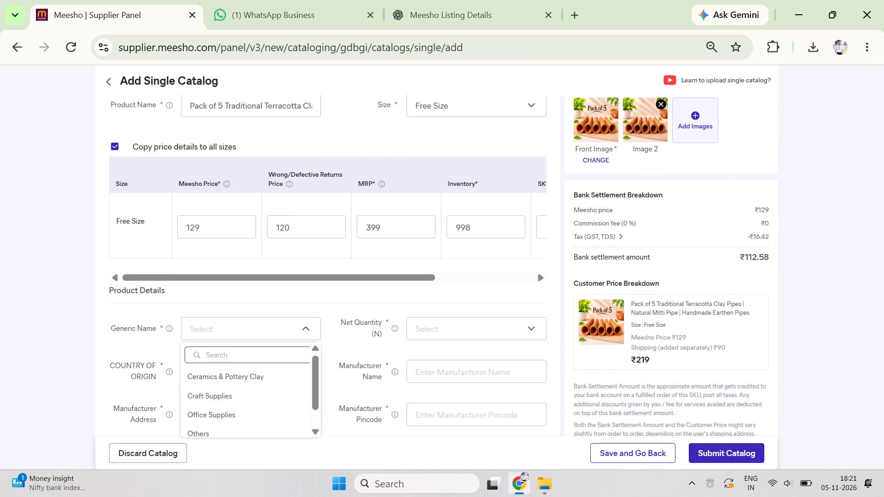
pyautogui.click(233, 377)
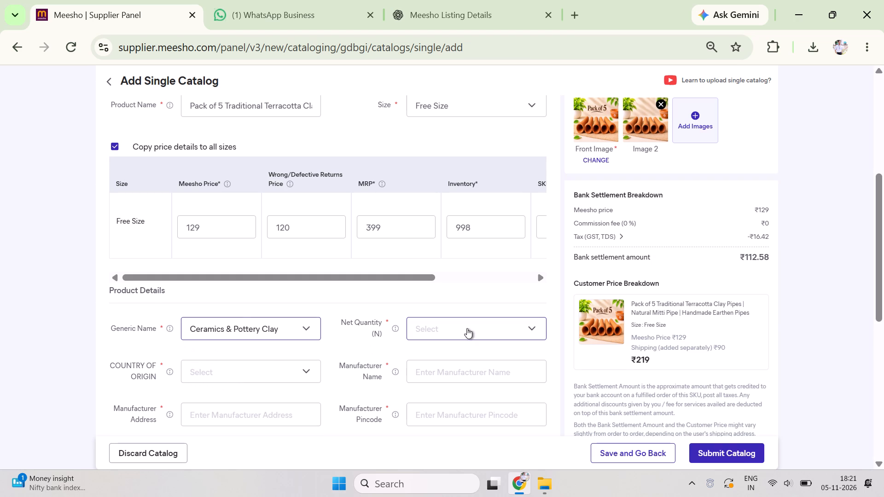
# Search the net quantity options for 5, clear the search, and set the net quantity to 1.
pyautogui.click(467, 328)
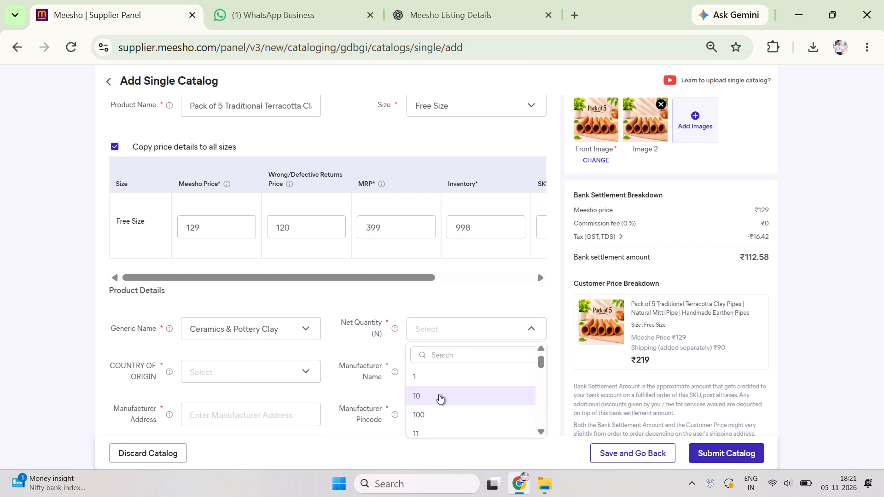
pyautogui.click(446, 351)
pyautogui.press('5')
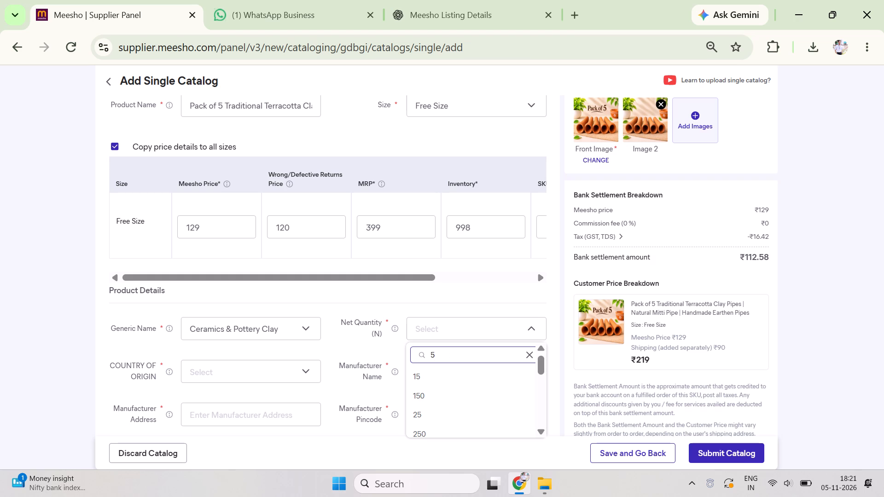
pyautogui.click(529, 356)
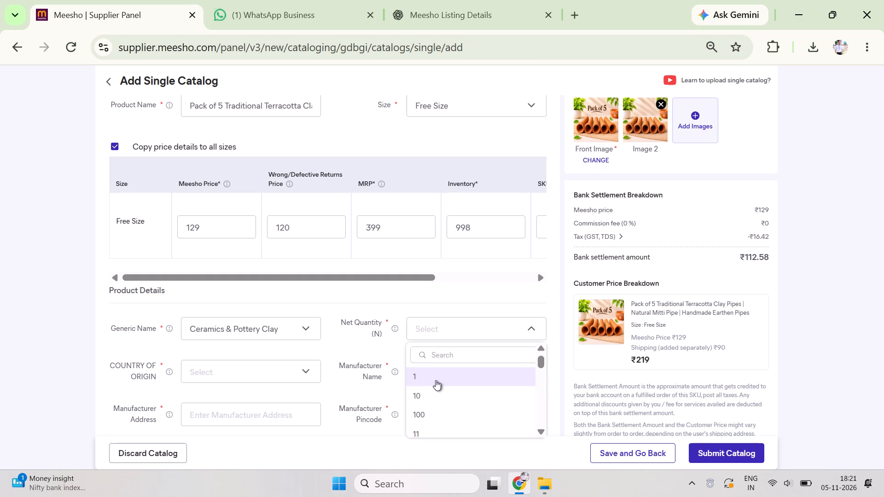
pyautogui.click(436, 380)
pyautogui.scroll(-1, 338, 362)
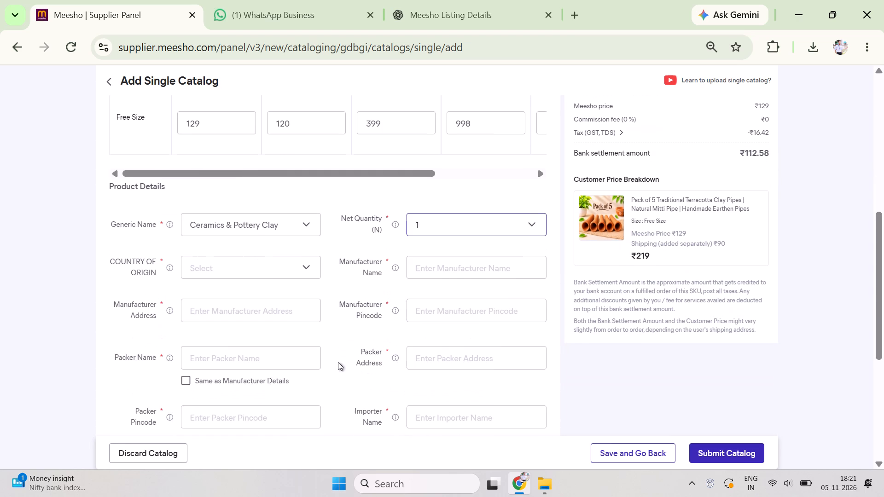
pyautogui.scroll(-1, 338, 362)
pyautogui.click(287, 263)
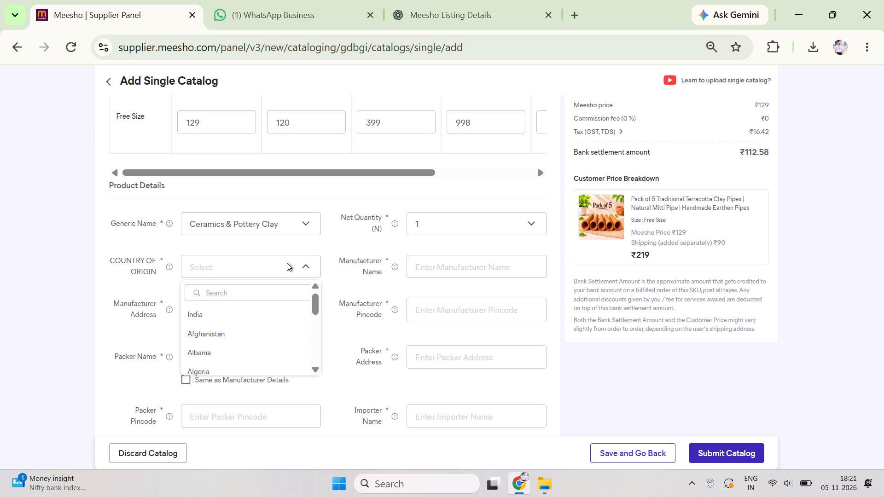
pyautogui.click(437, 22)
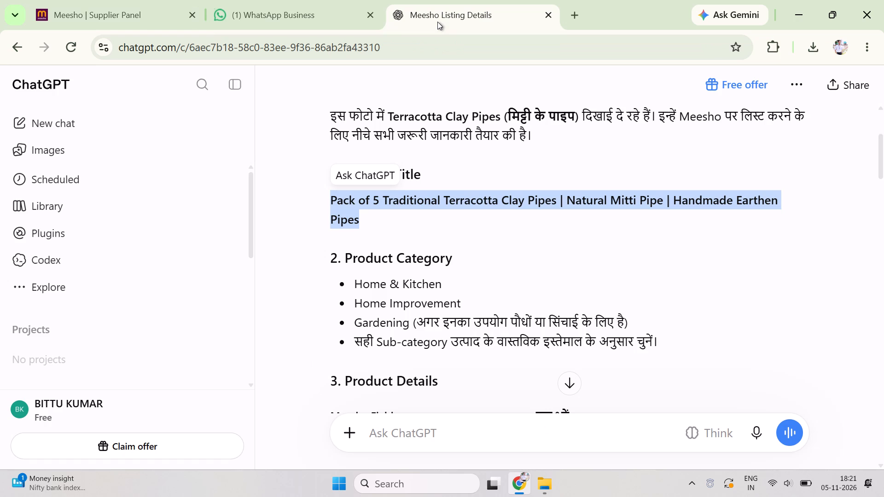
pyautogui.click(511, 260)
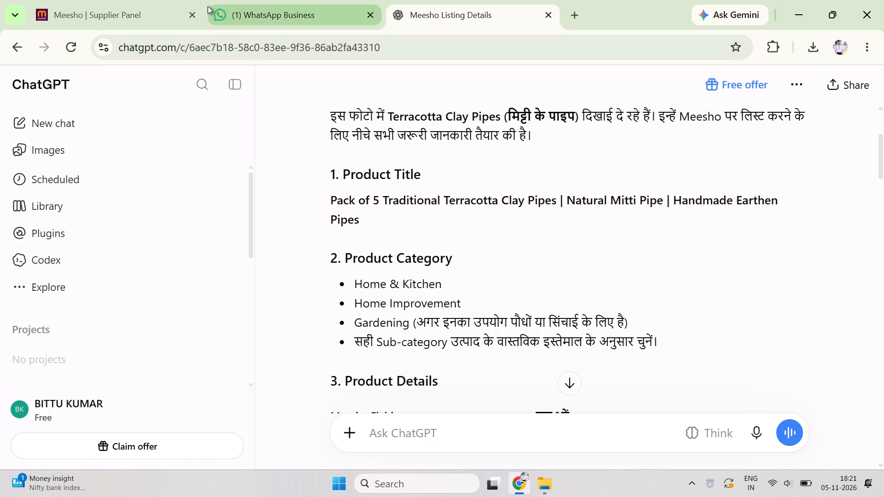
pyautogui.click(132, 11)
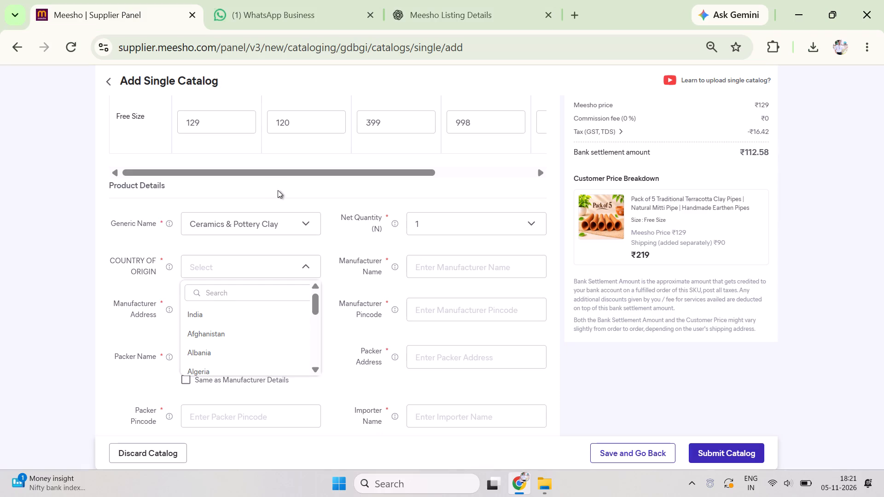
pyautogui.click(858, 48)
pyautogui.doubleClick(768, 346)
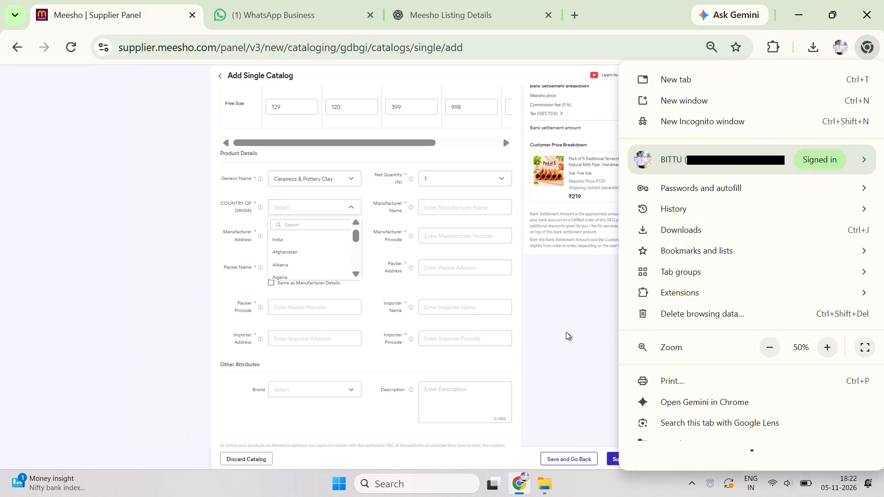
pyautogui.click(565, 332)
pyautogui.press('shift+super+s')
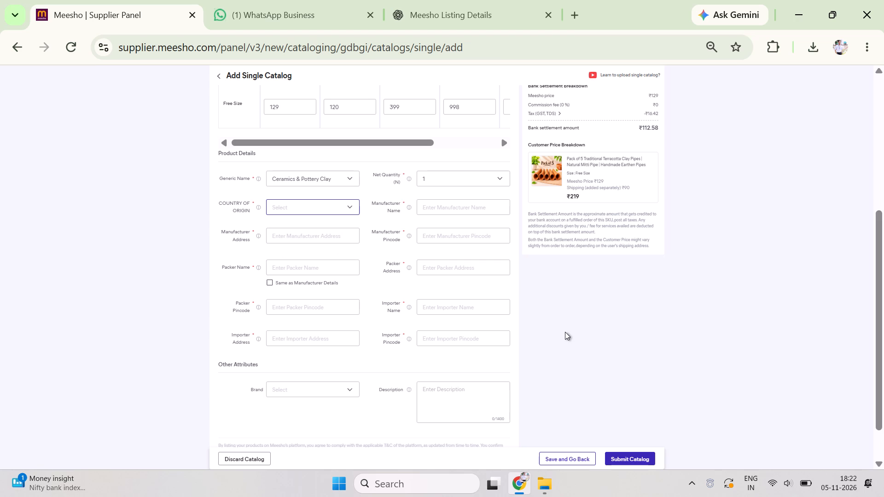
pyautogui.moveTo(176, 106); pyautogui.dragTo(250, 142)
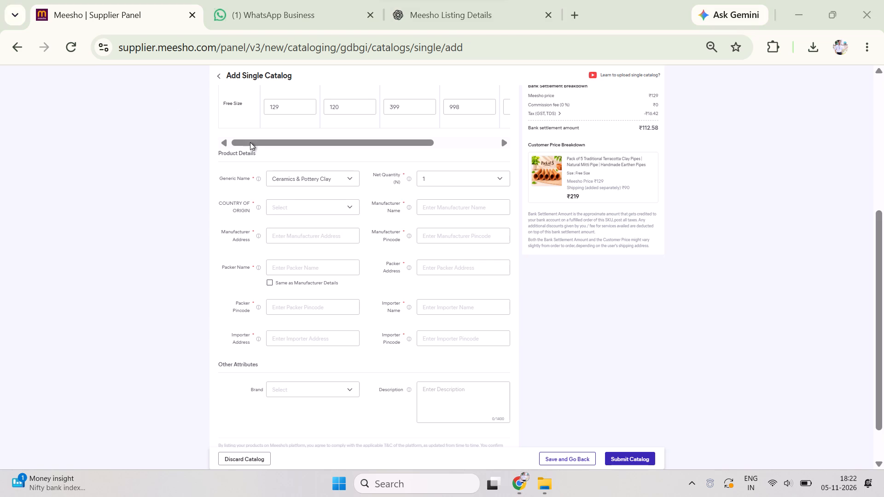
pyautogui.moveTo(250, 142); pyautogui.dragTo(186, 117)
pyautogui.moveTo(186, 117); pyautogui.dragTo(242, 139)
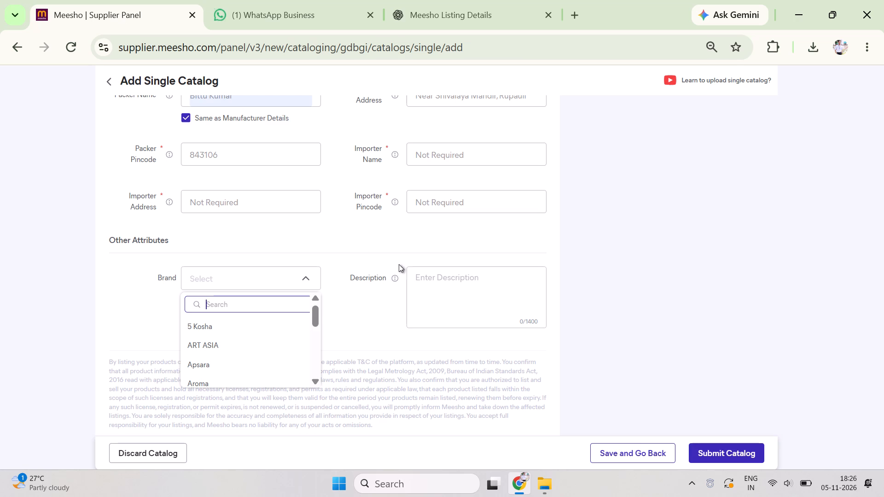
pyautogui.scroll(-1, 399, 264)
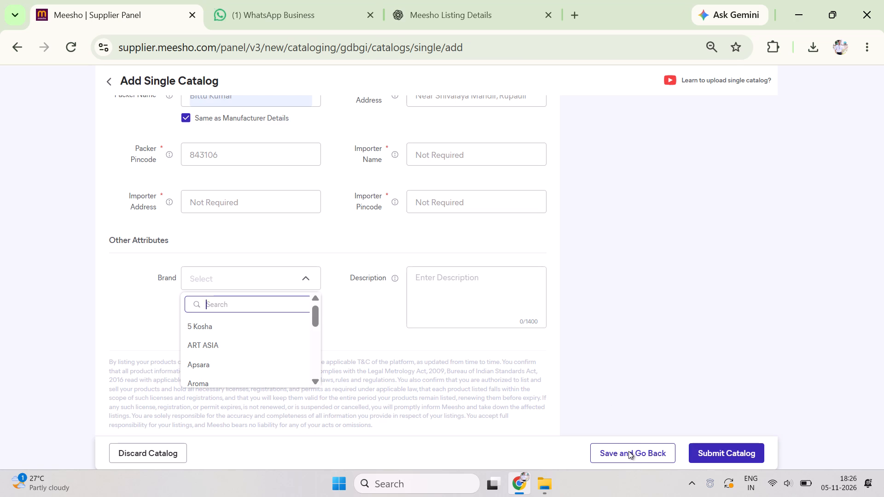
pyautogui.click(628, 451)
pyautogui.click(620, 451)
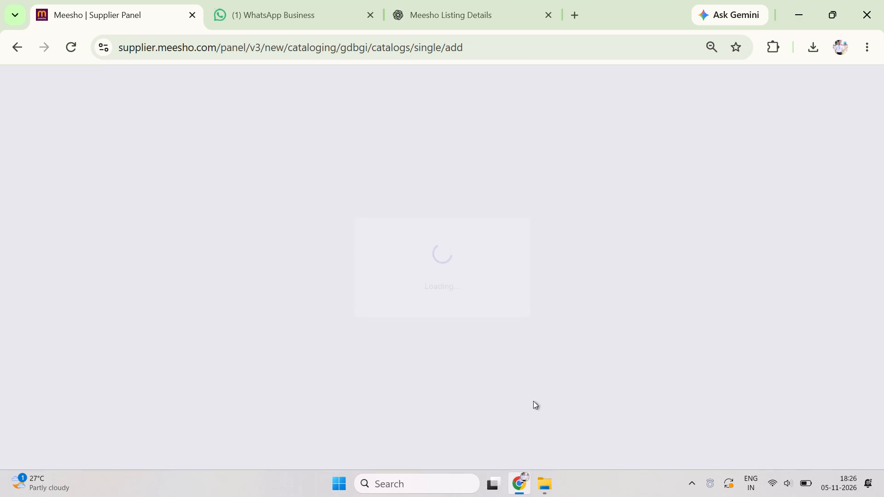
# Reopen the saved draft of the terracotta pipe catalog from the single uploads list.
pyautogui.scroll(-2, 437, 351)
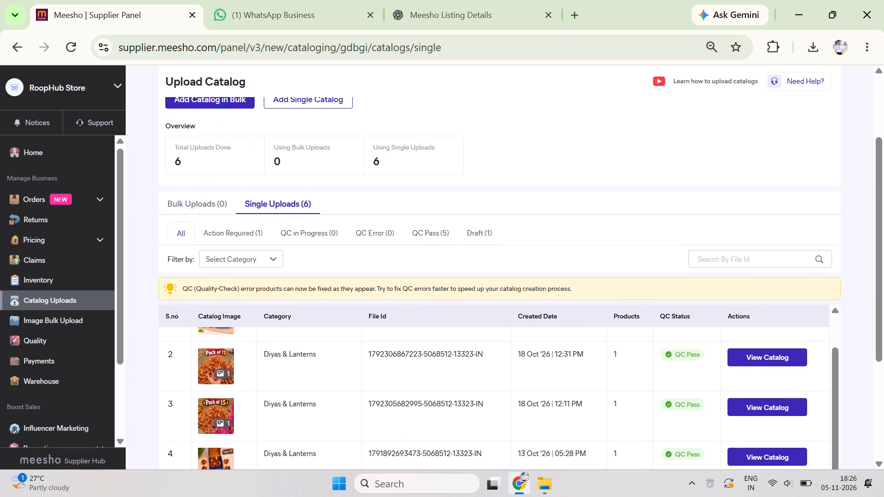
pyautogui.scroll(1, 437, 351)
pyautogui.click(763, 344)
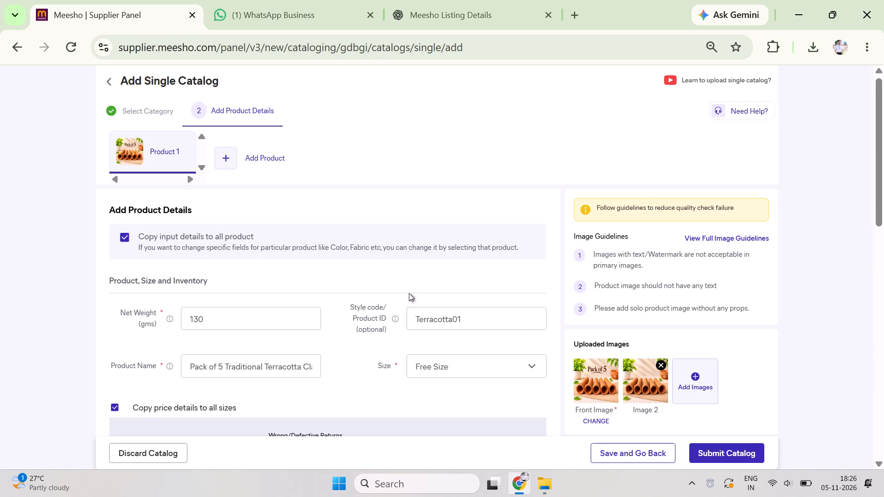
# Review the filled product details of the draft and mark the packer details as same as the manufacturer details.
pyautogui.scroll(-2, 409, 293)
pyautogui.scroll(2, 409, 293)
pyautogui.scroll(-1, 409, 293)
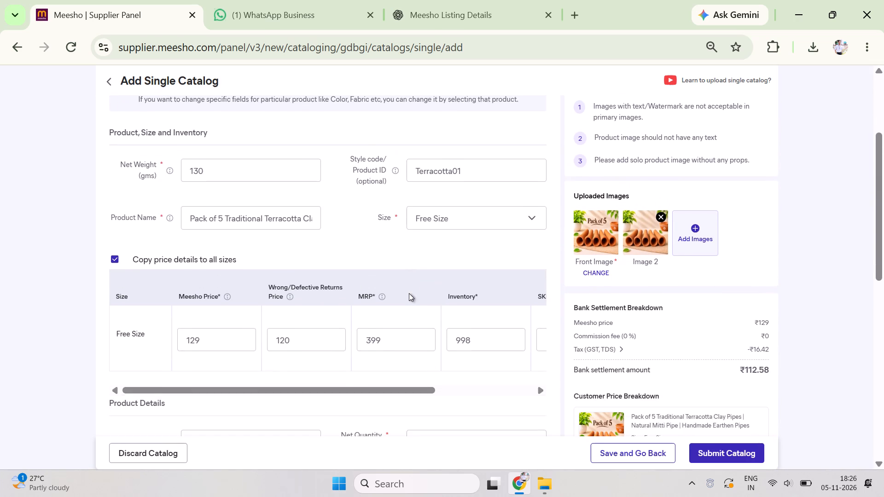
pyautogui.scroll(-2, 409, 293)
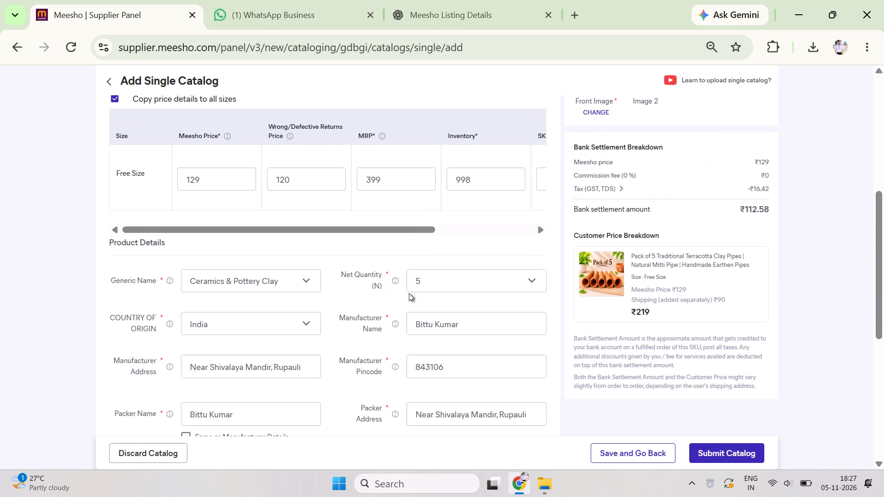
pyautogui.scroll(-2, 409, 293)
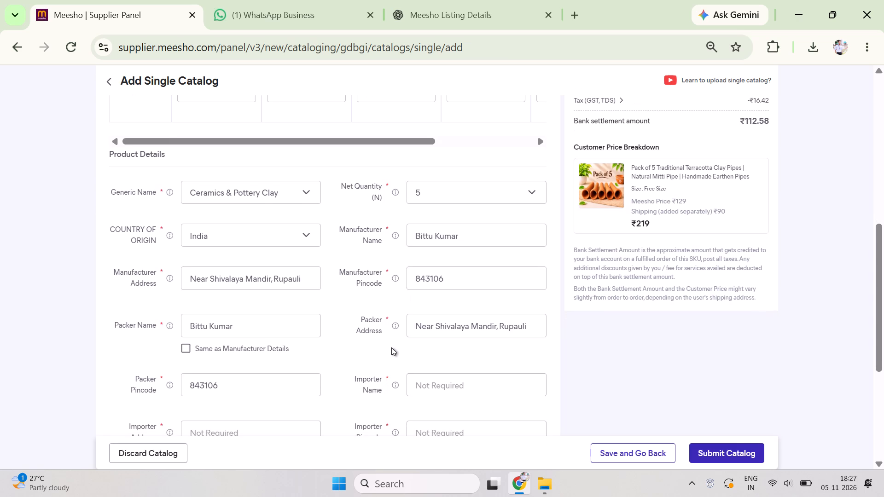
pyautogui.scroll(-1, 391, 347)
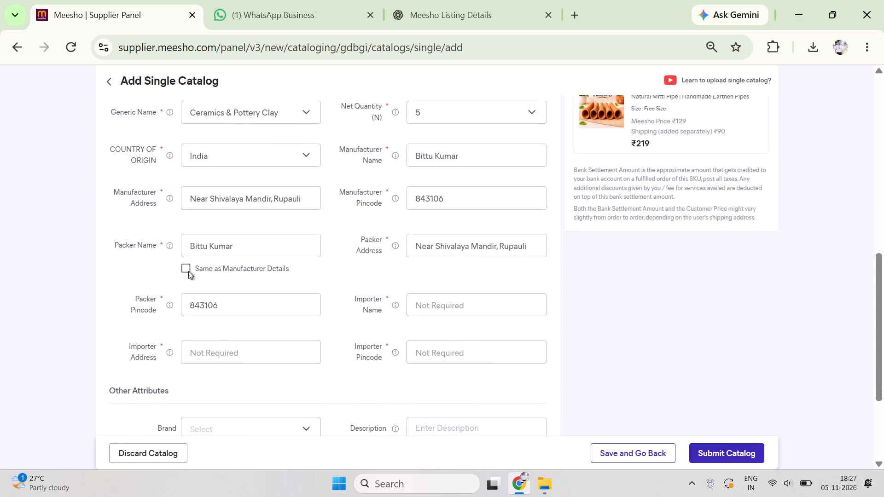
pyautogui.click(188, 271)
# Search the Brand options under Other Attributes for "un" and "ge", clearing the search each time.
pyautogui.scroll(-2, 308, 349)
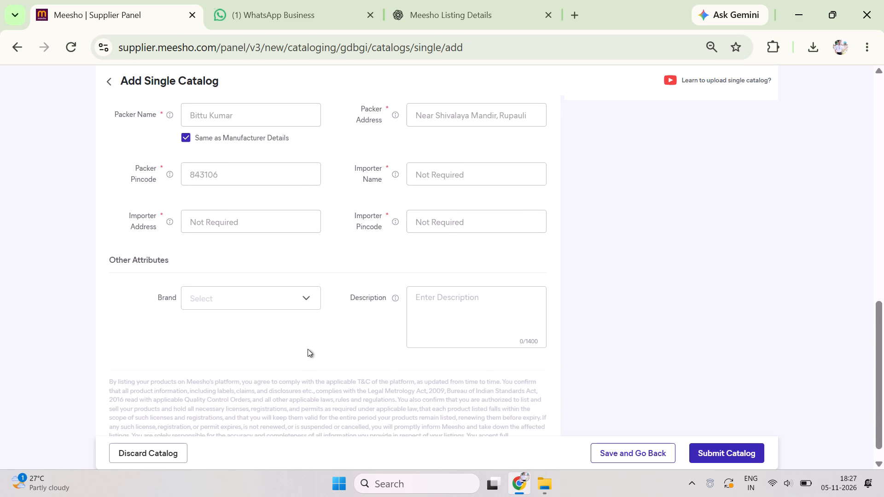
pyautogui.scroll(-1, 308, 349)
pyautogui.click(298, 275)
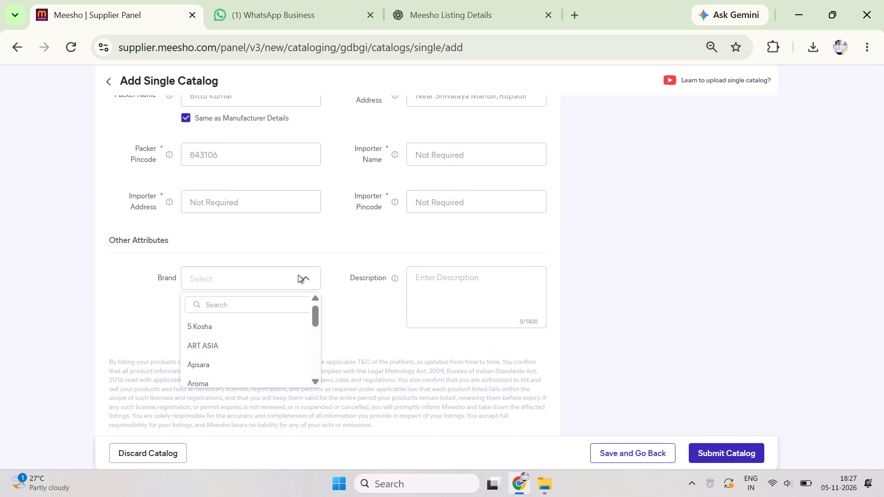
pyautogui.click(247, 311)
pyautogui.write('un')
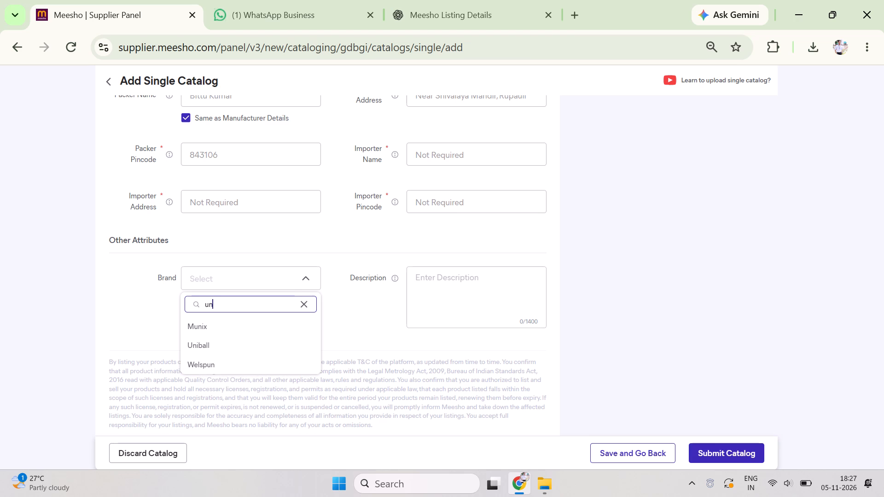
pyautogui.press('BackSpace')
pyautogui.press('BackSpace')
pyautogui.write('ge')
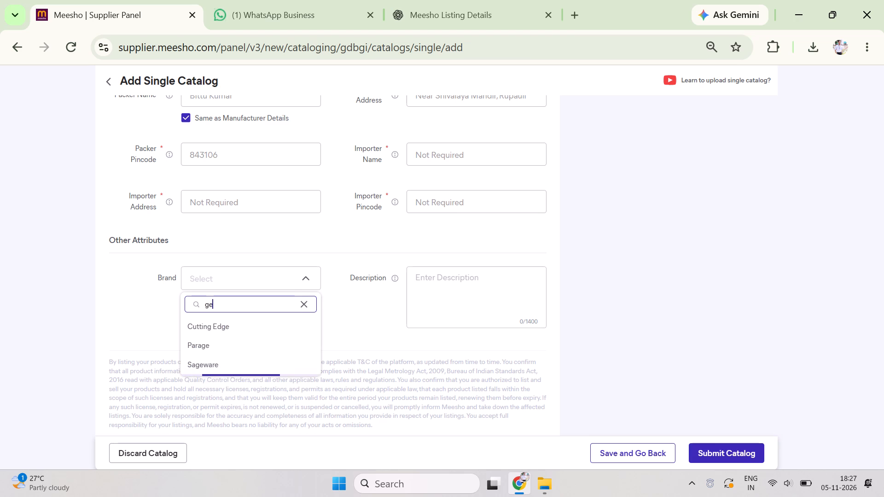
pyautogui.press('BackSpace')
pyautogui.press('BackSpace')
pyautogui.press('BackSpace')
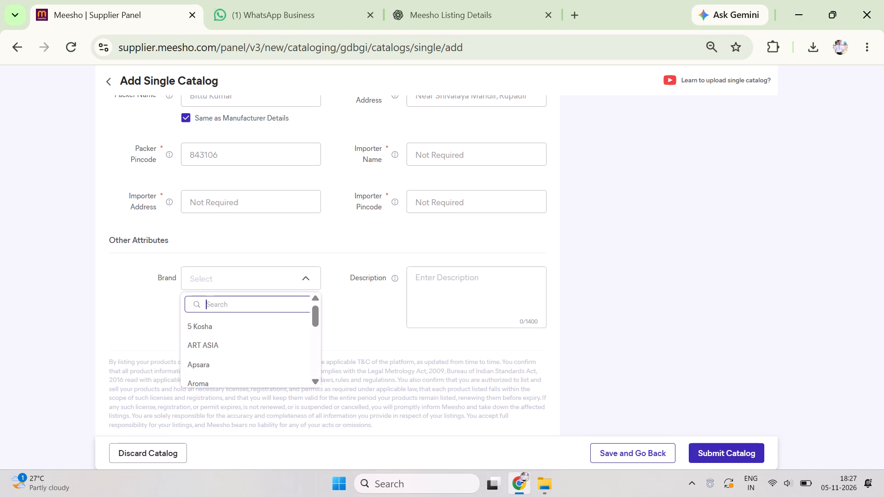
# Look through the full list of Brand options for one suited to an unbranded product.
pyautogui.scroll(-6, 250, 352)
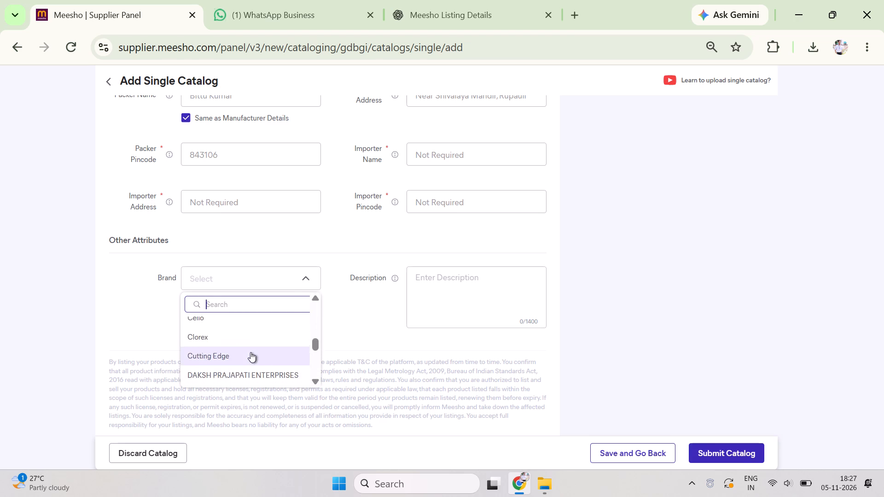
pyautogui.scroll(-12, 250, 352)
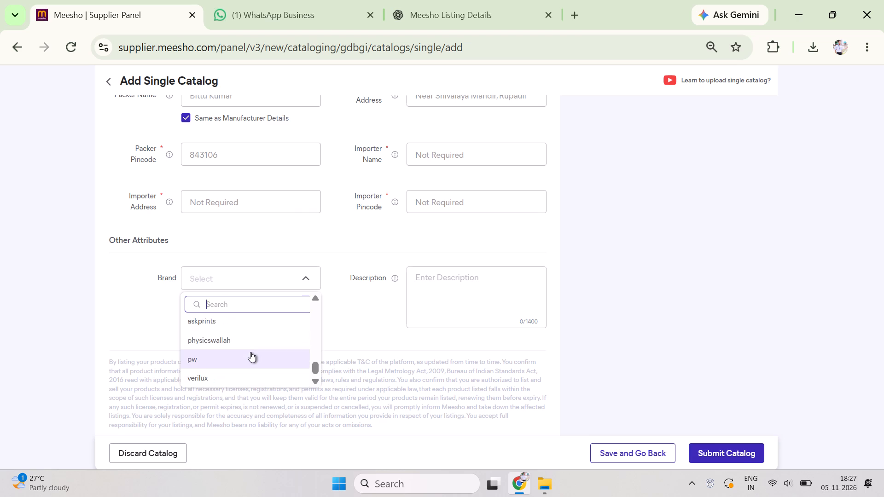
pyautogui.scroll(-2, 250, 352)
pyautogui.scroll(11, 250, 352)
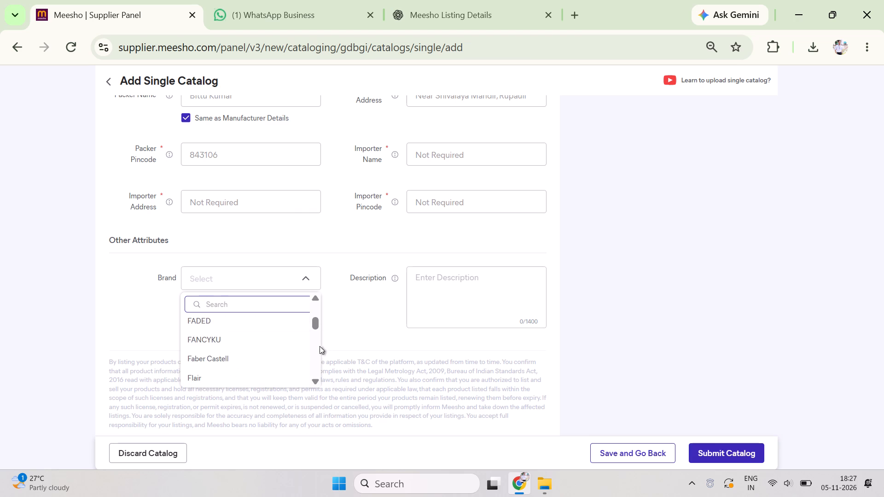
pyautogui.scroll(11, 270, 349)
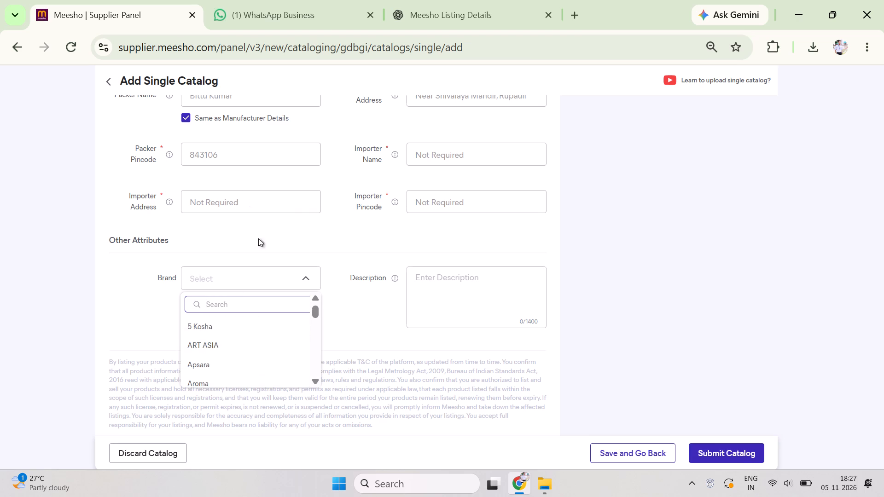
# Search the Brand options for "unbrand" and clear the search.
pyautogui.press('u')
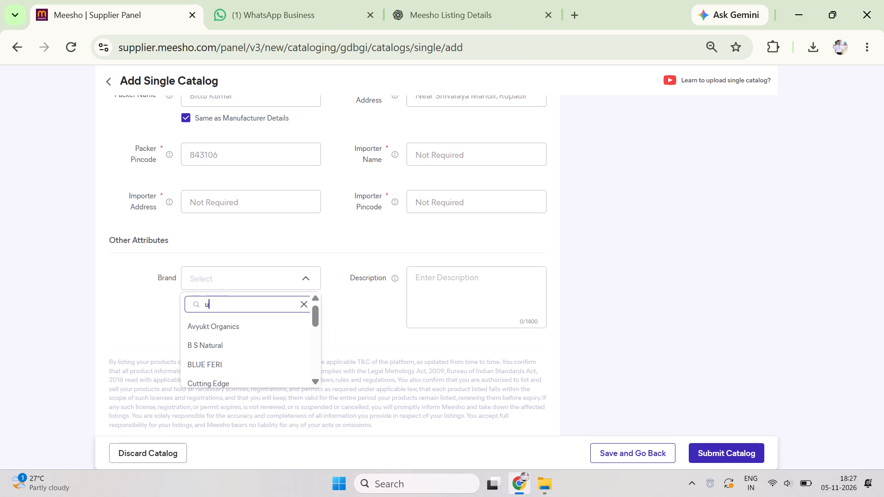
pyautogui.press('n')
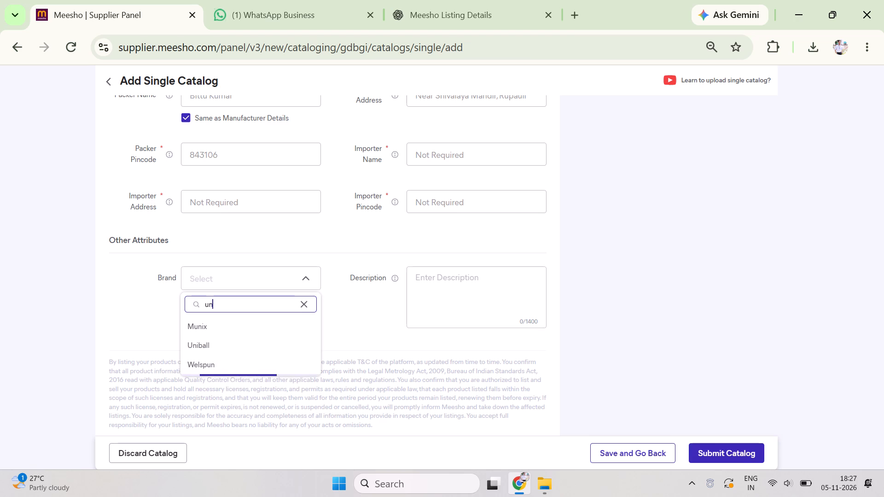
pyautogui.write('br')
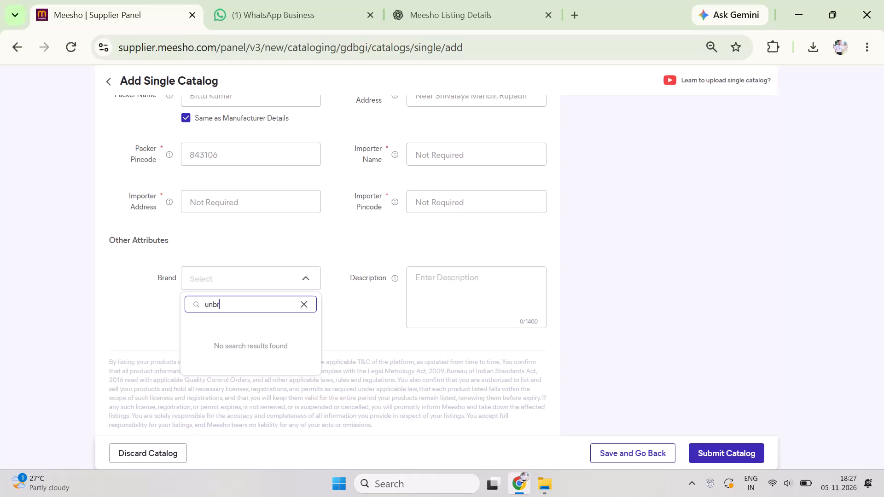
pyautogui.write('and')
pyautogui.press('BackSpace')
pyautogui.press('BackSpace')
pyautogui.press('BackSpace')
pyautogui.press('BackSpace')
pyautogui.press('BackSpace')
pyautogui.press('BackSpace')
pyautogui.press('BackSpace')
# Search the Brand options for "ge" again and clear the search to restore the full list.
pyautogui.press('g')
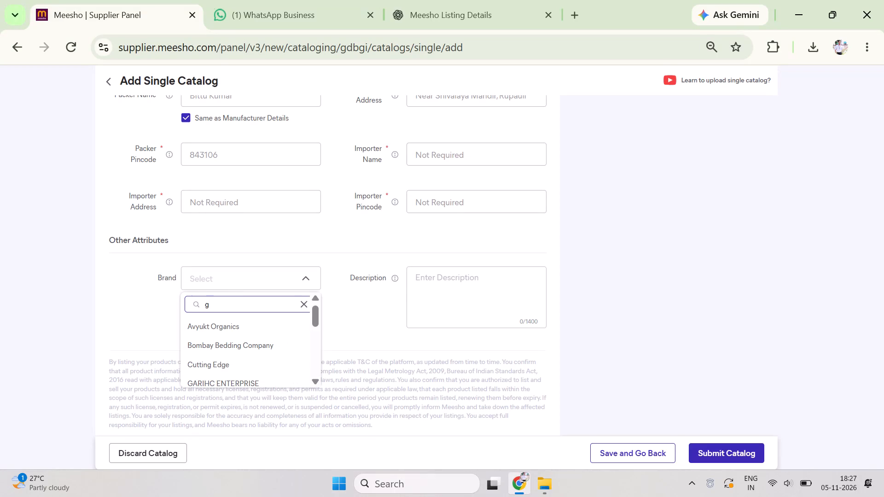
pyautogui.press('e')
pyautogui.write('\\\\\\')
pyautogui.press('BackSpace')
pyautogui.press('BackSpace')
pyautogui.press('BackSpace')
pyautogui.press('BackSpace')
pyautogui.press('BackSpace')
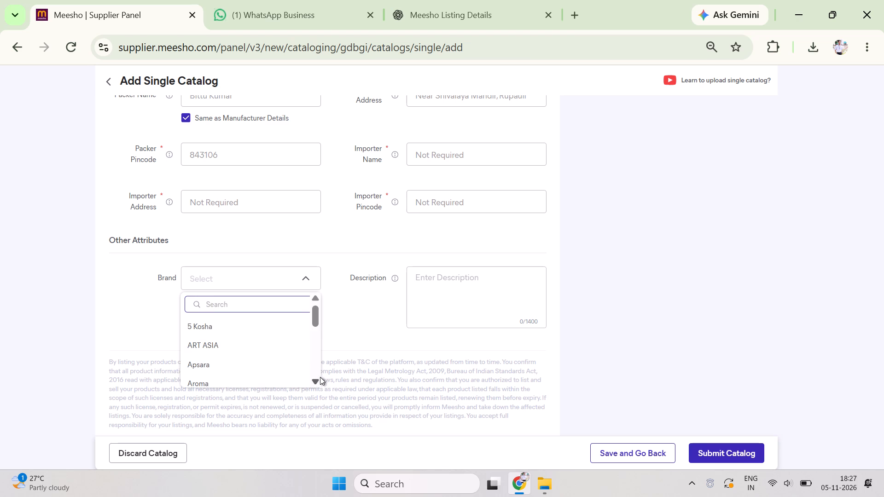
pyautogui.scroll(2, 256, 348)
pyautogui.press('shift+super+s')
pyautogui.click(150, 245)
pyautogui.press('shift+super+s')
pyautogui.moveTo(145, 248); pyautogui.dragTo(235, 296)
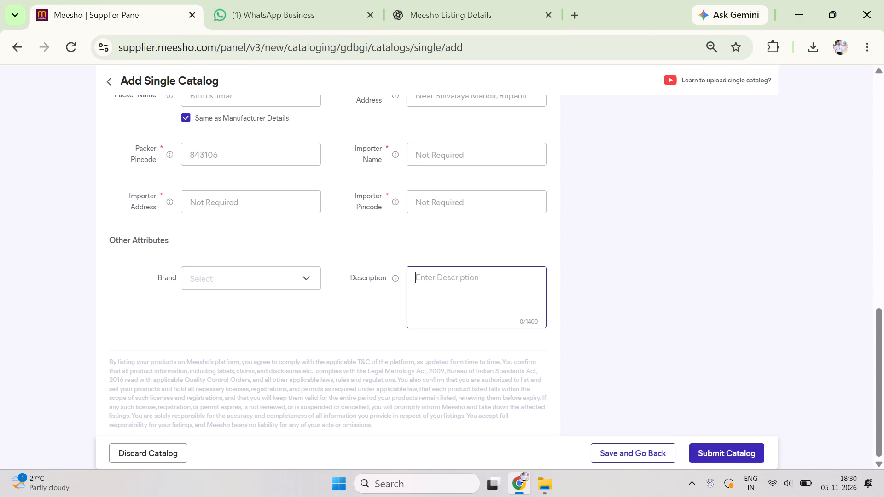
pyautogui.press('m')
pyautogui.press('i')
pyautogui.write('tti')
pyautogui.press('space')
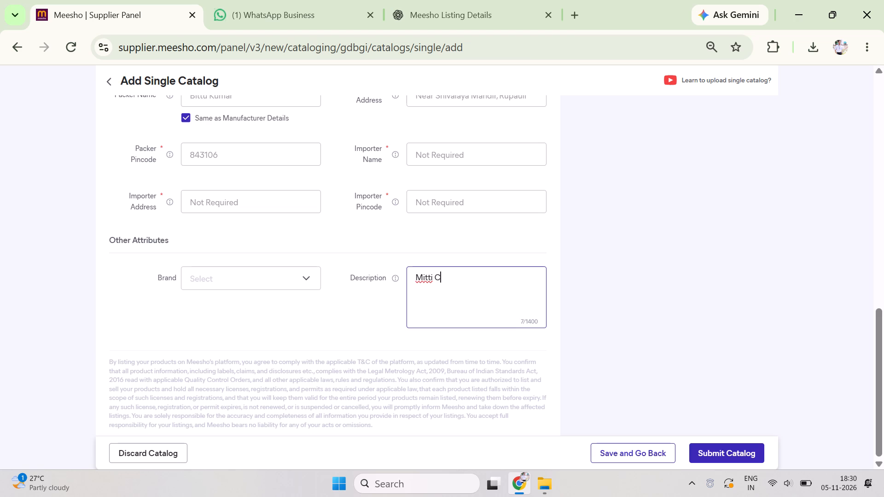
pyautogui.write('lum')
pyautogui.press('space')
pyautogui.press('BackSpace')
pyautogui.write('omb')
pyautogui.write('o tra')
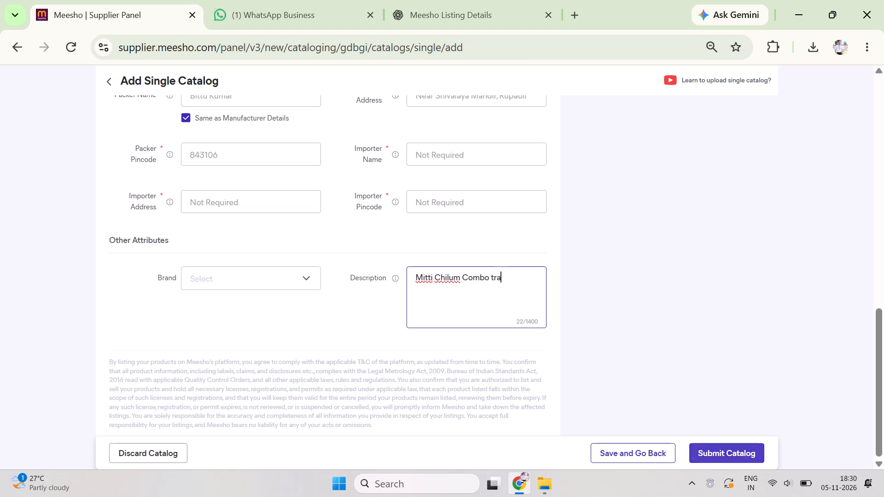
pyautogui.write('ditio')
pyautogui.write('nal caly')
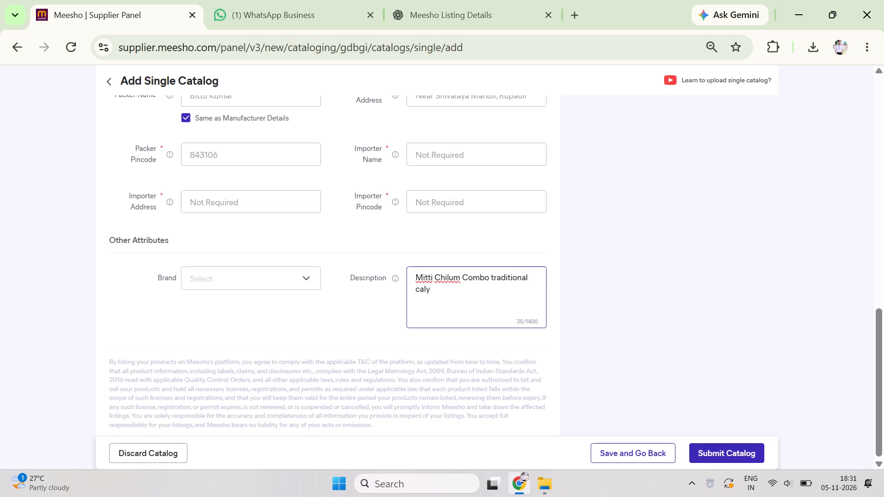
pyautogui.press('space')
pyautogui.write('chil')
pyautogui.write('um')
pyautogui.press('s')
pyautogui.press('.')
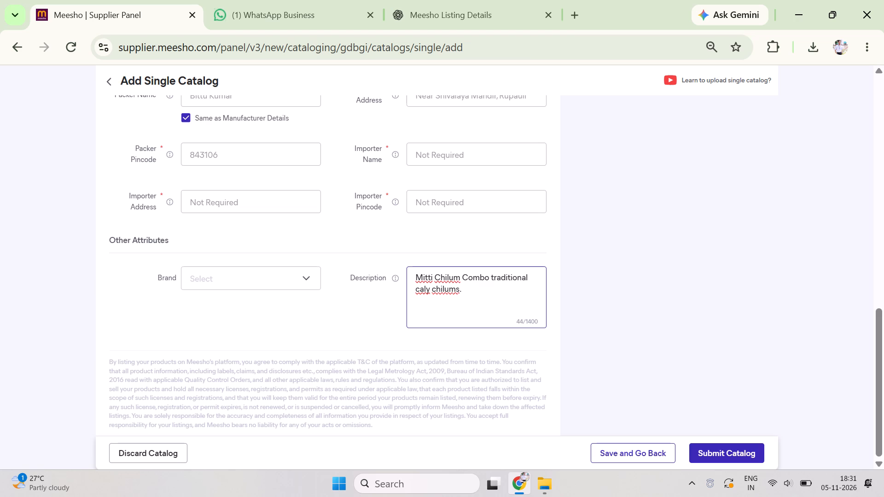
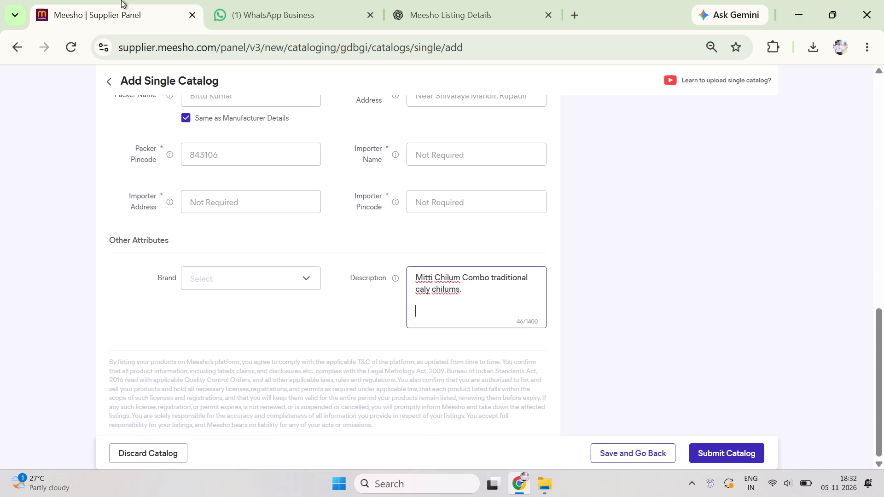
pyautogui.hotkey('ctrl', 'v')
pyautogui.scroll(2, 466, 305)
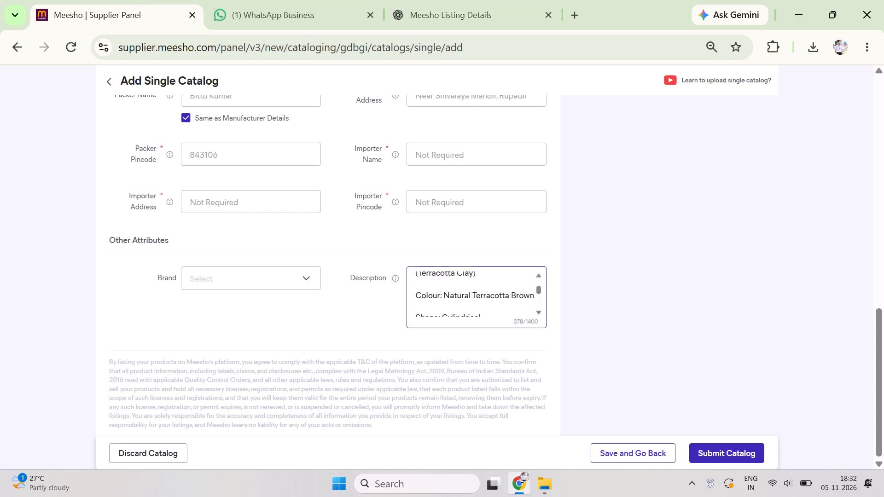
pyautogui.scroll(1, 466, 305)
pyautogui.click(436, 304)
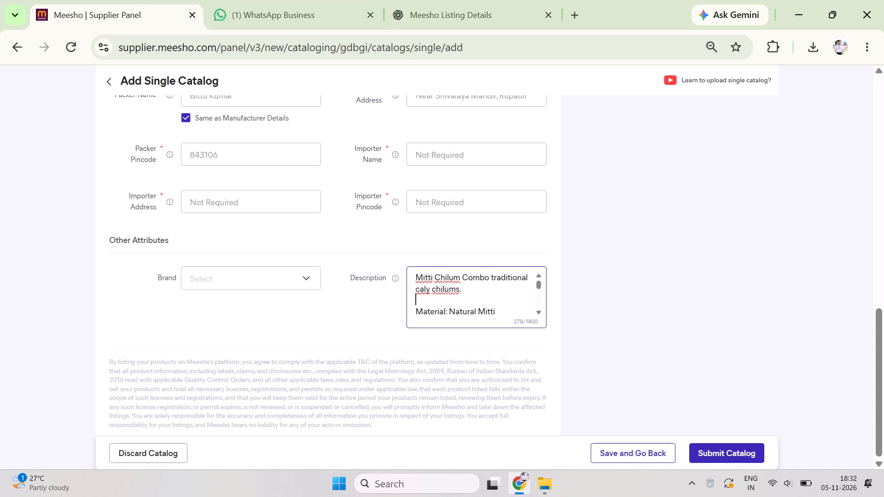
pyautogui.press('Return')
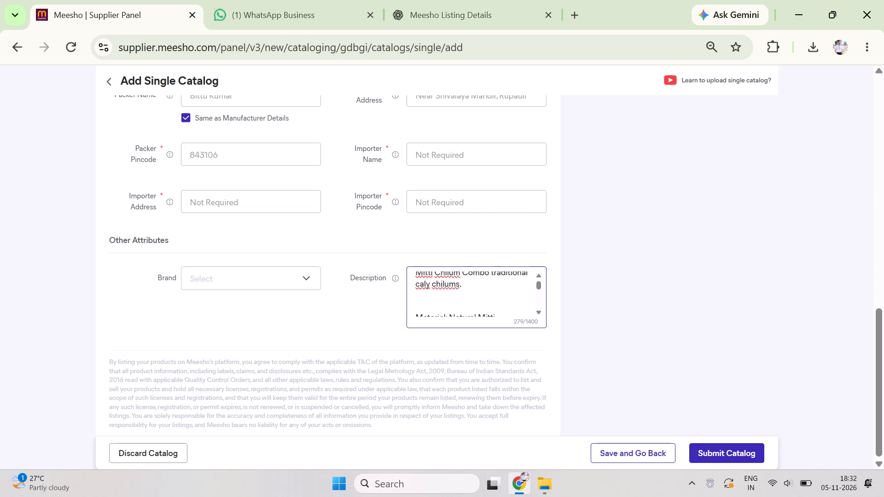
# Remove the blank lines separating the Colour, Shape, Design and Finish lines in the Description.
pyautogui.scroll(-2, 436, 304)
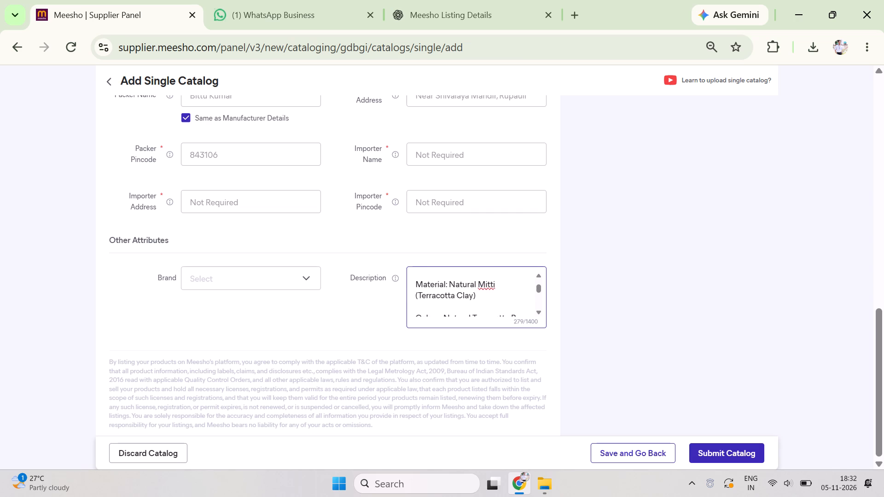
pyautogui.scroll(-2, 436, 304)
pyautogui.click(425, 302)
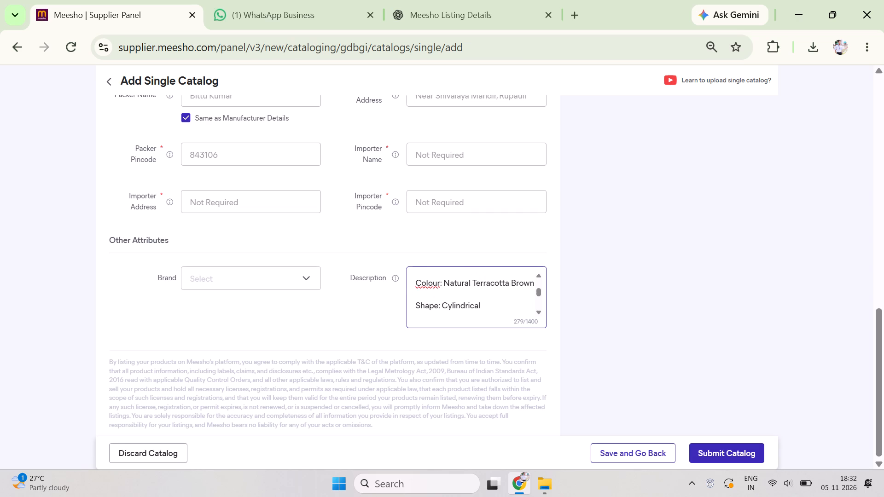
pyautogui.press('Up')
pyautogui.press('BackSpace')
pyautogui.scroll(-1, 425, 302)
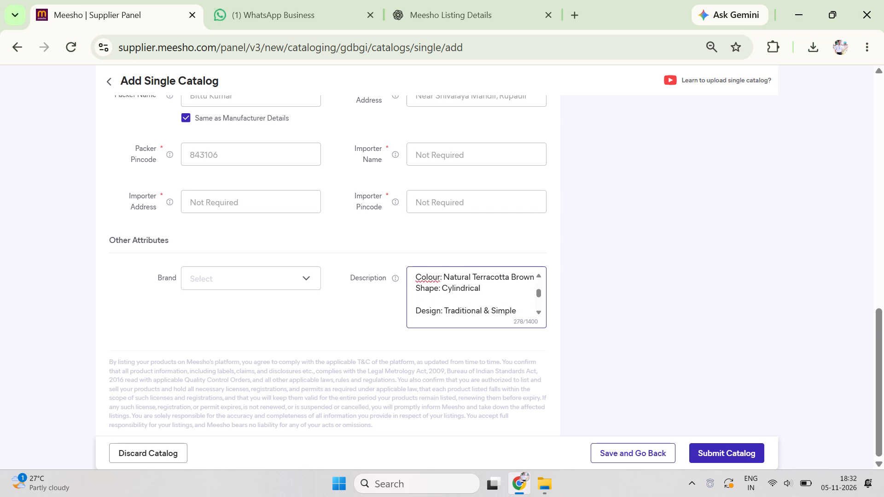
pyautogui.click(419, 298)
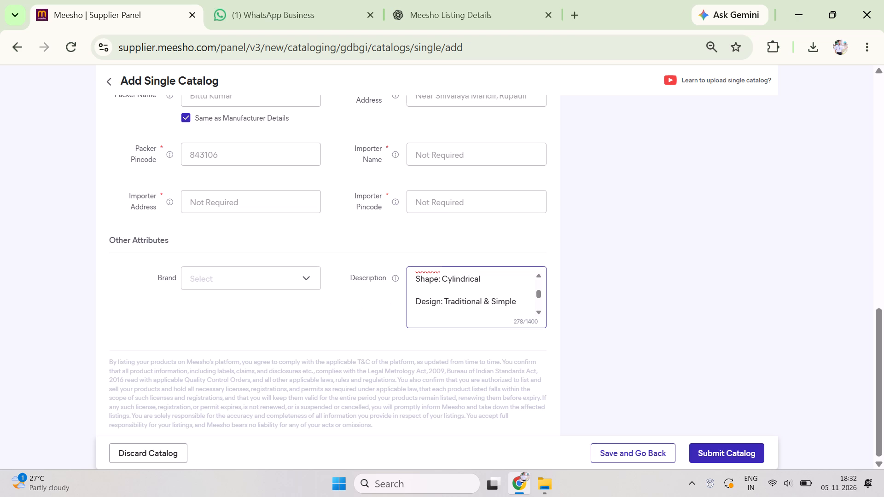
pyautogui.press('Up')
pyautogui.press('BackSpace')
pyautogui.click(419, 303)
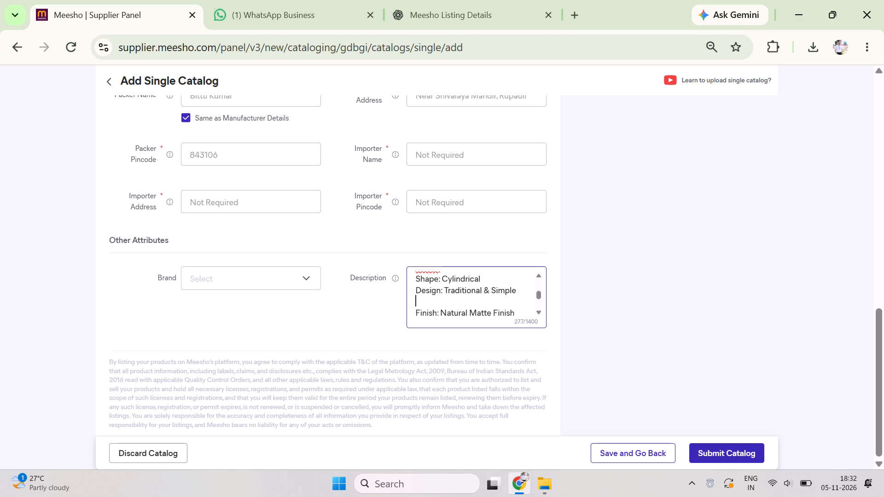
pyautogui.press('BackSpace')
# Remove the Description's blank lines between Finish, Pack Size and Natural Clay Material, and between Material and Colour.
pyautogui.scroll(-1, 419, 303)
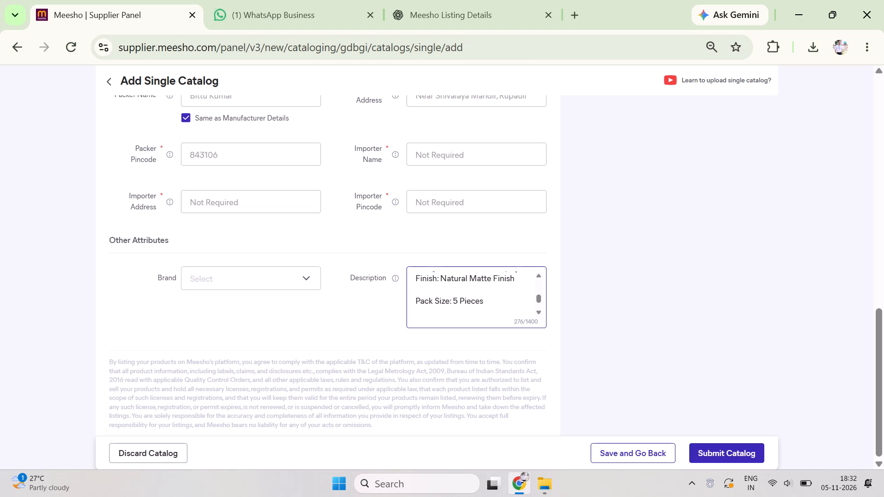
pyautogui.click(425, 287)
pyautogui.press('BackSpace')
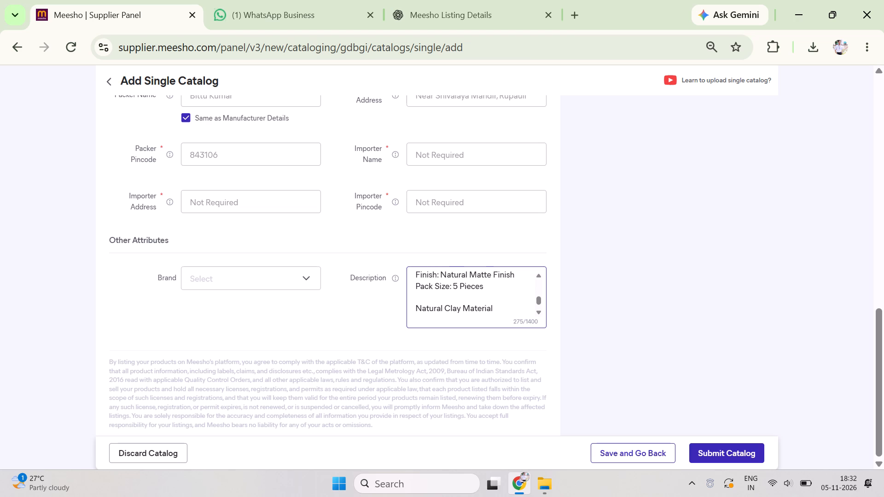
pyautogui.click(418, 297)
pyautogui.press('BackSpace')
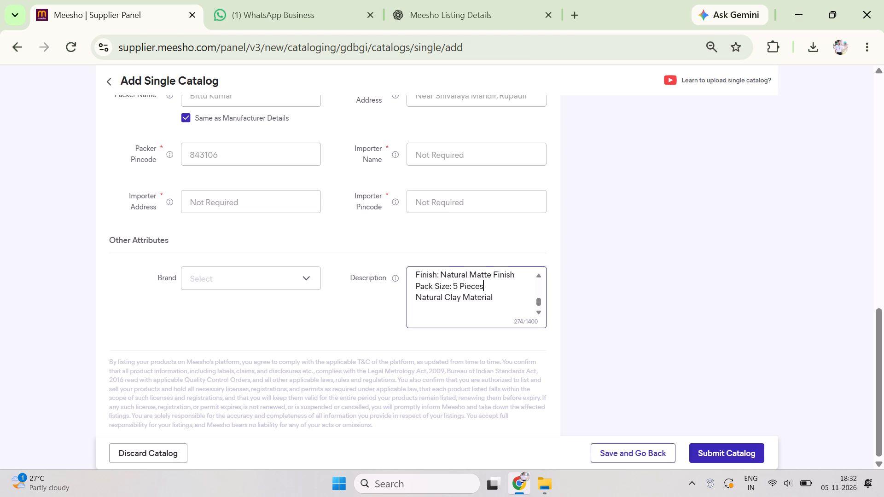
pyautogui.scroll(2, 418, 297)
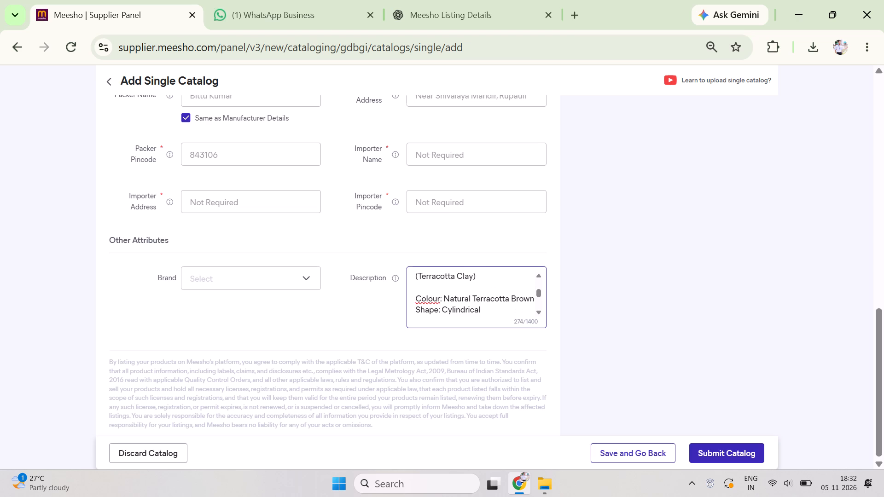
pyautogui.click(427, 286)
pyautogui.press('BackSpace')
pyautogui.scroll(1, 427, 286)
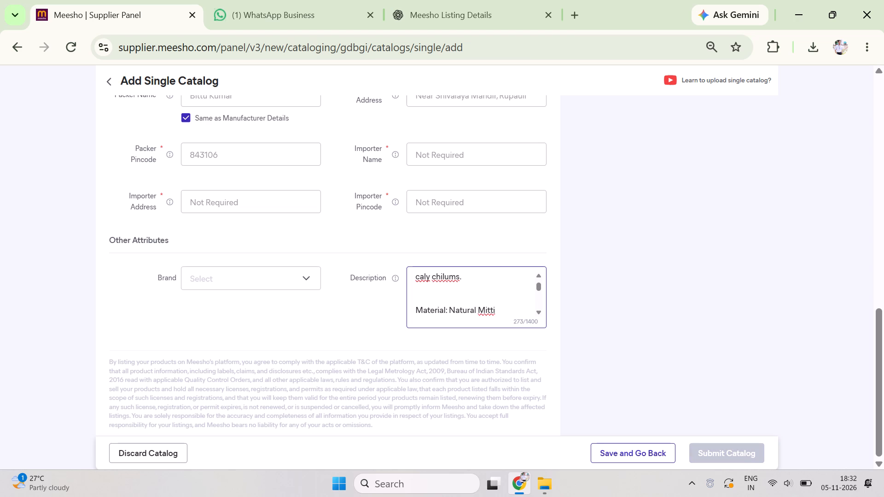
pyautogui.scroll(2, 427, 286)
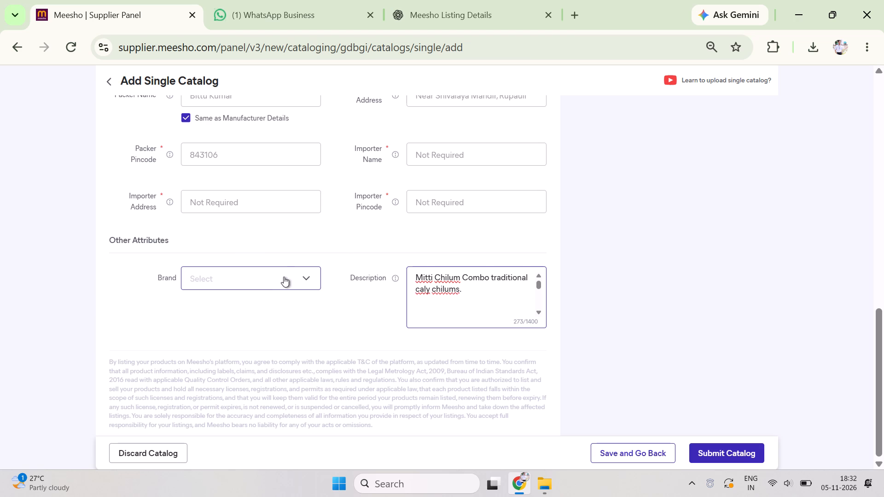
# Search the Brand options for "un" and close the list without choosing a brand.
pyautogui.click(284, 277)
pyautogui.click(242, 307)
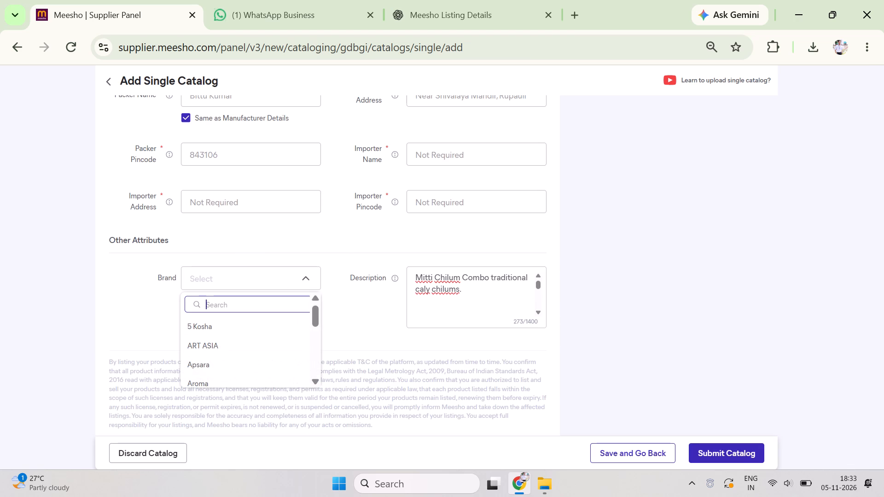
pyautogui.write('un')
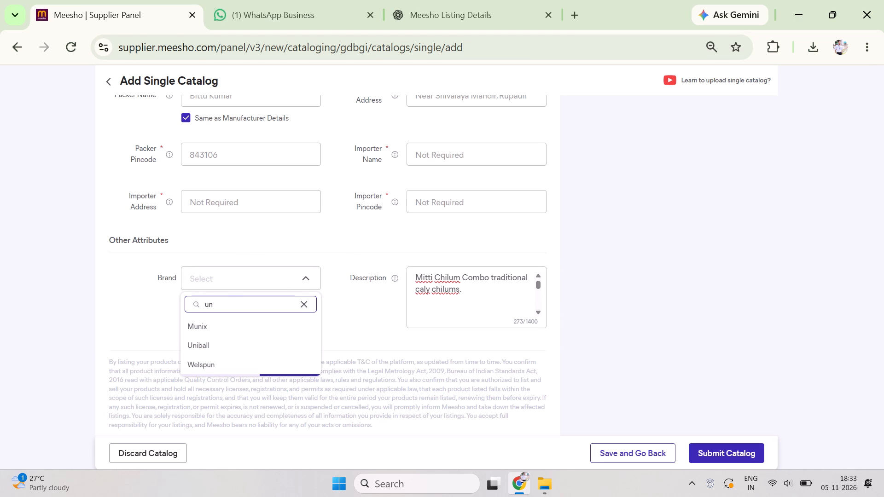
pyautogui.click(361, 357)
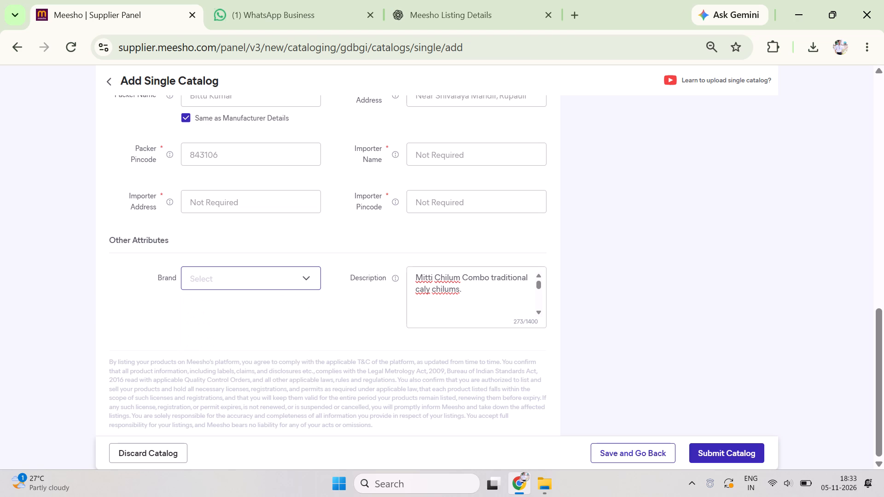
# Save the single catalog as a draft and go back to the catalog uploads page.
pyautogui.scroll(-2, 284, 354)
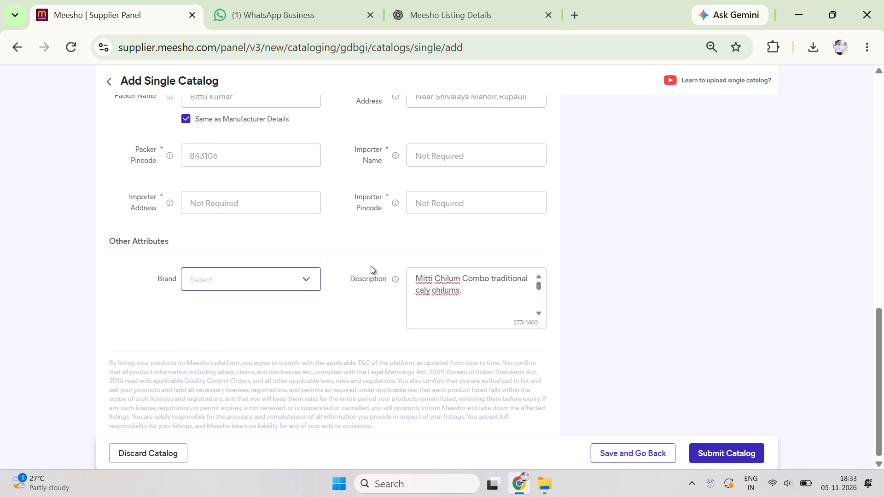
pyautogui.scroll(7, 371, 266)
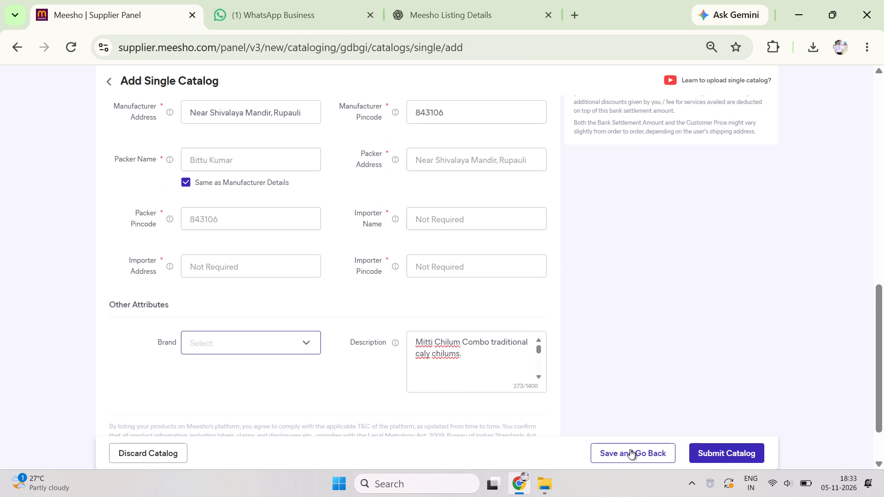
pyautogui.click(630, 449)
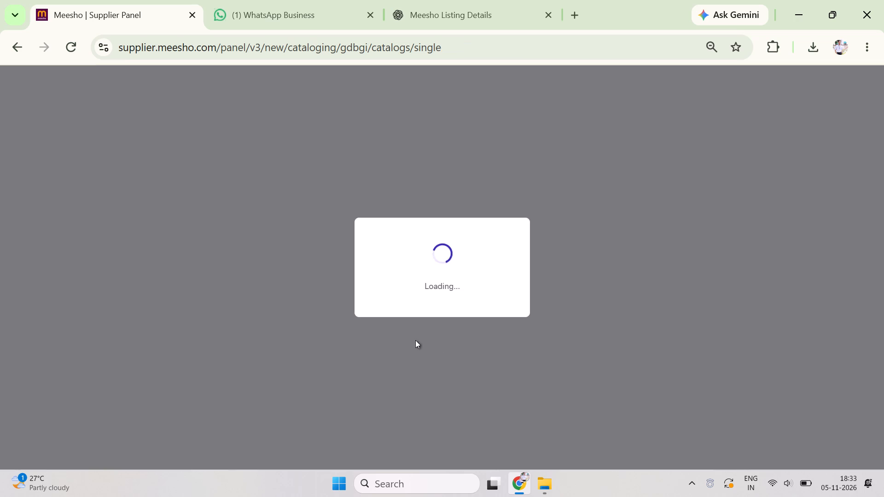
# Reopen the draft Ceramics & Pottery Clay catalog from the single uploads for editing.
pyautogui.scroll(-1, 415, 340)
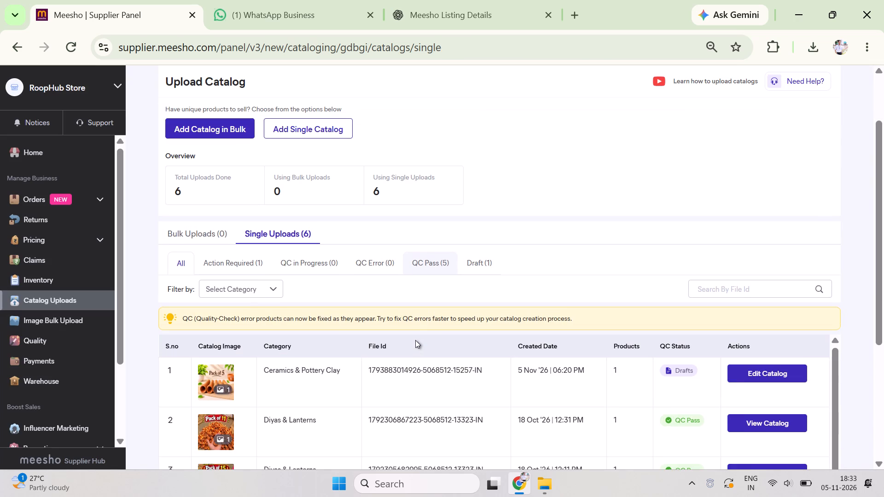
pyautogui.scroll(-1, 415, 340)
pyautogui.scroll(1, 415, 340)
pyautogui.scroll(-1, 526, 199)
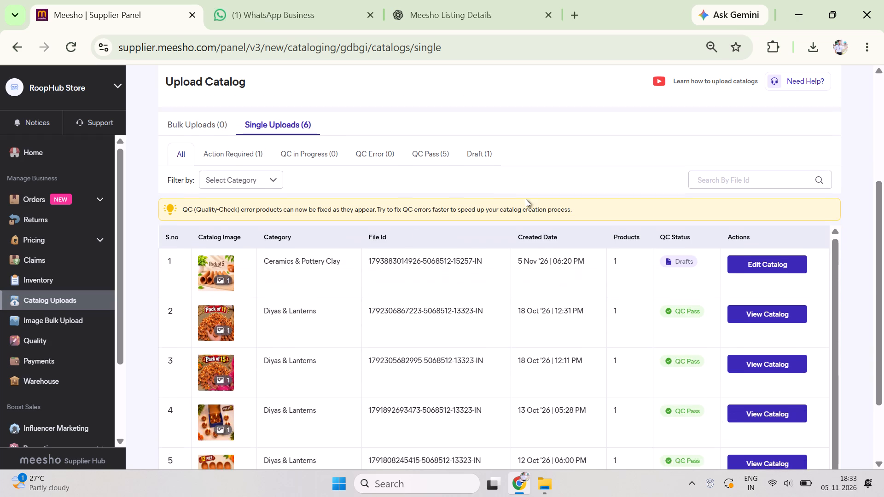
pyautogui.scroll(-1, 526, 199)
pyautogui.scroll(1, 526, 322)
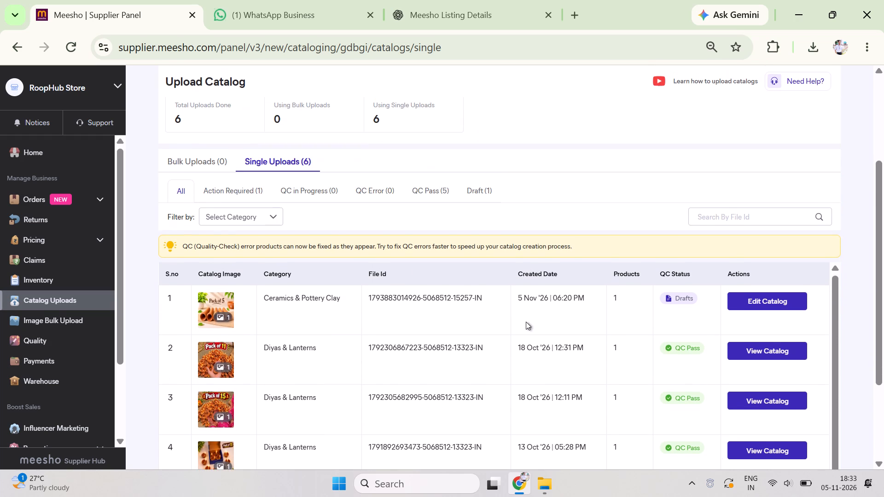
pyautogui.click(764, 298)
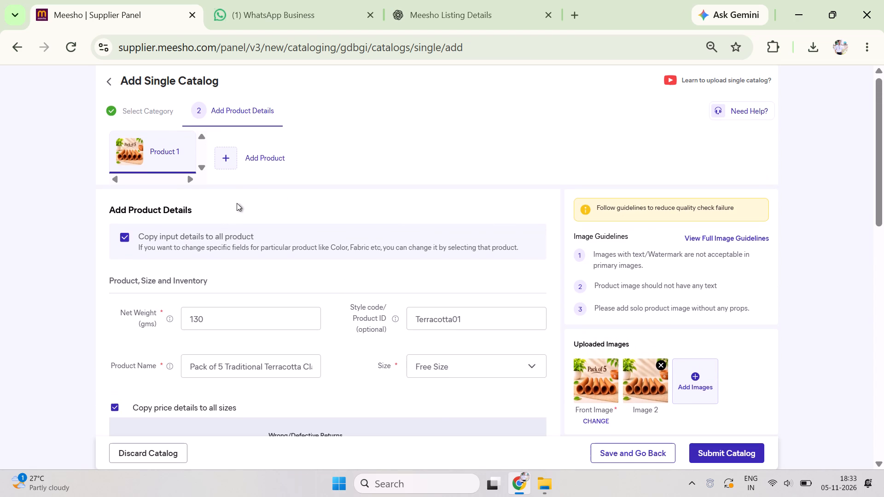
# Copy the Description's opening text "itti Chilum Combo traditional caly chilums.", without its initial M.
pyautogui.scroll(-3, 395, 260)
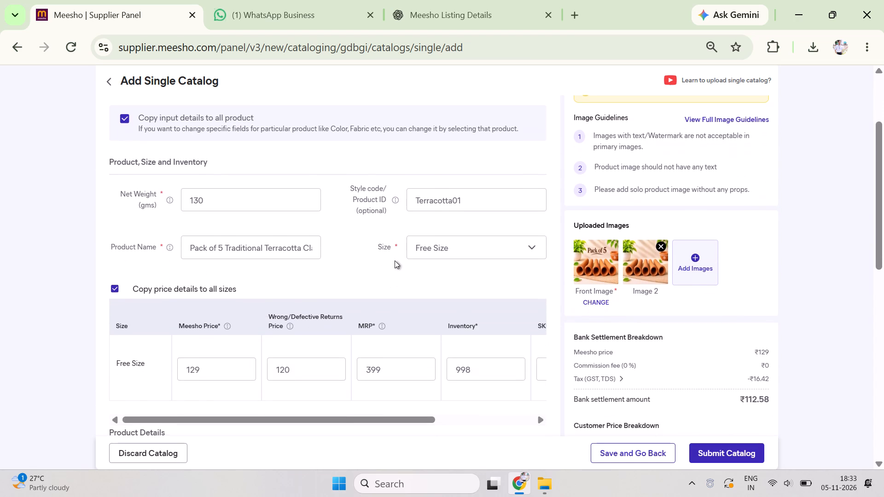
pyautogui.scroll(-1, 395, 260)
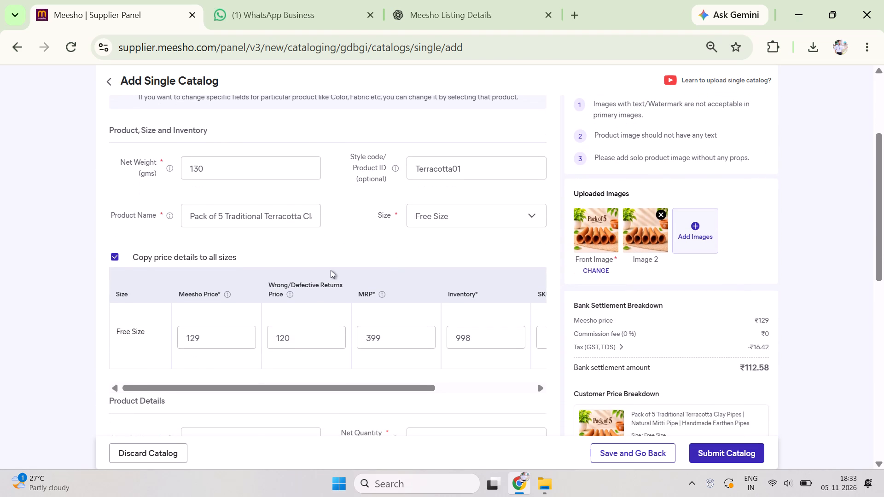
pyautogui.scroll(-5, 331, 270)
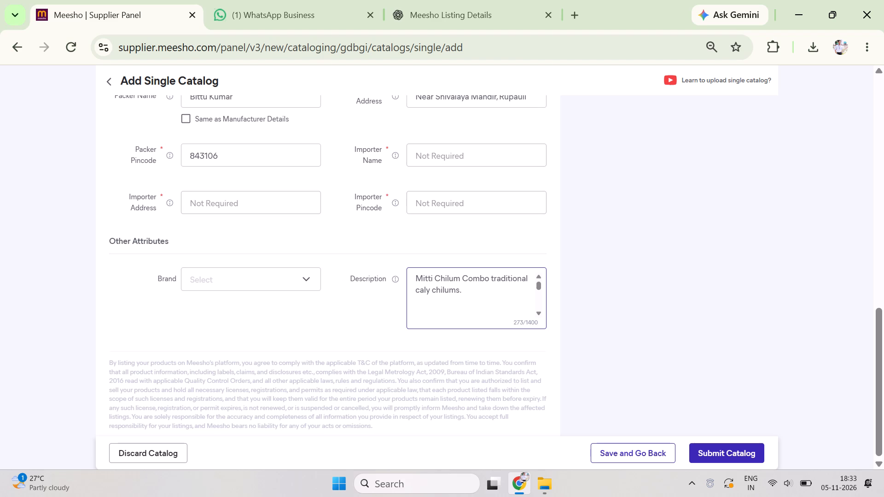
pyautogui.moveTo(414, 277); pyautogui.dragTo(419, 277)
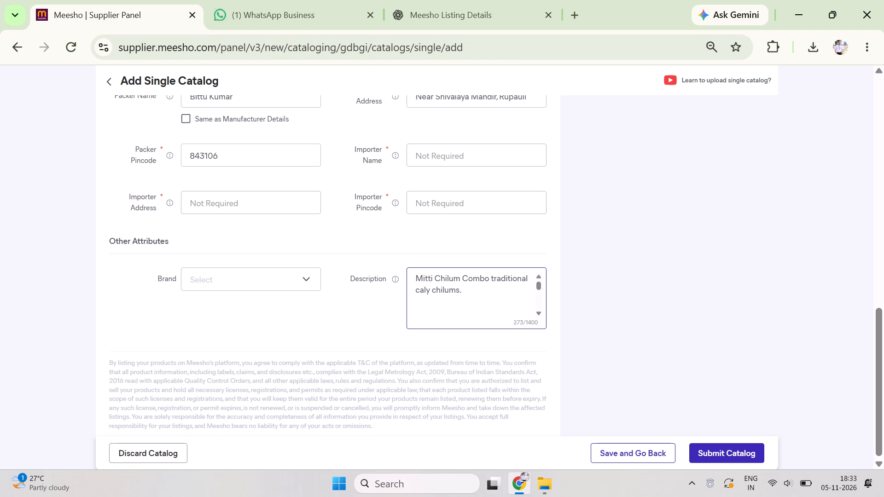
pyautogui.moveTo(419, 277); pyautogui.dragTo(419, 279)
pyautogui.click(419, 279)
pyautogui.click(413, 279)
pyautogui.moveTo(414, 277); pyautogui.dragTo(417, 277)
pyautogui.moveTo(417, 277); pyautogui.dragTo(419, 277)
pyautogui.moveTo(419, 277); pyautogui.dragTo(498, 288)
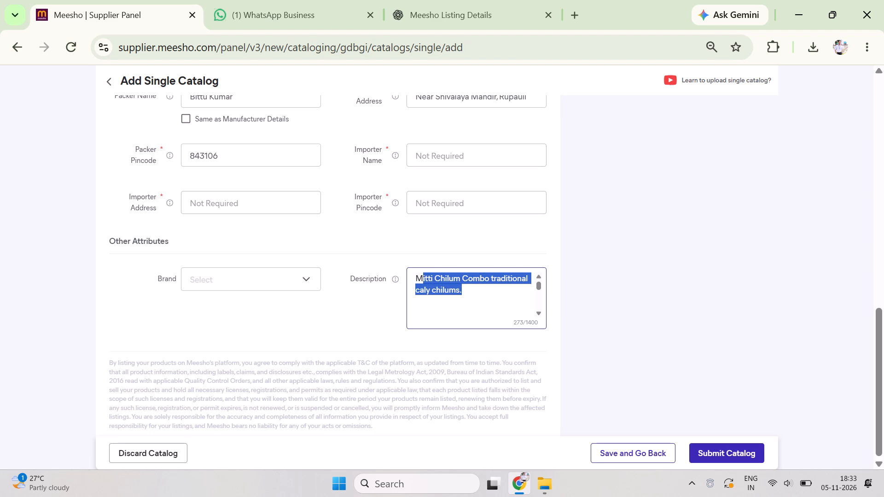
pyautogui.hotkey('ctrl', 'c')
pyautogui.hotkey('ctrl', 'c')
pyautogui.hotkey('ctrl', 'c')
pyautogui.hotkey('ctrl', 'c')
pyautogui.click(498, 288)
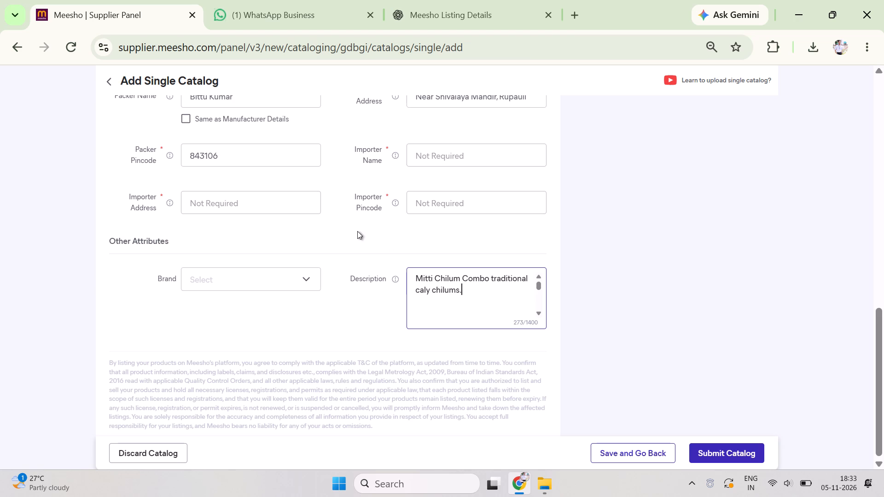
# Replace the Product Name with the text copied from the Description.
pyautogui.scroll(4, 357, 231)
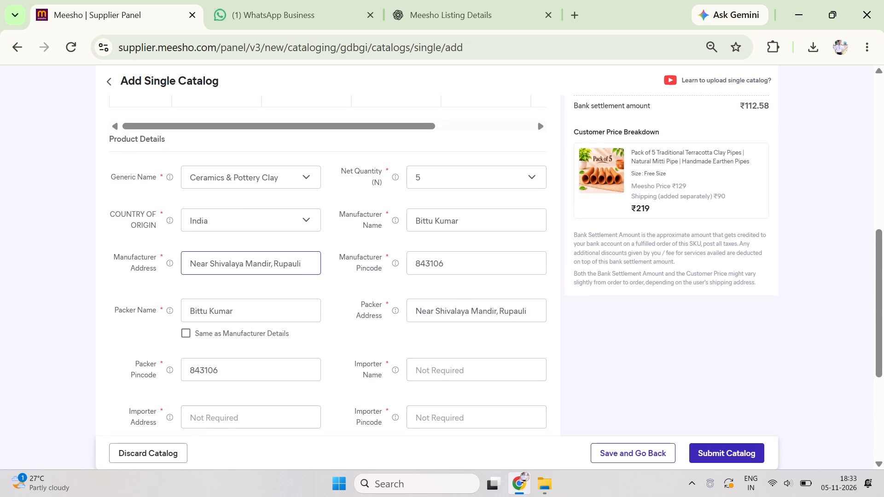
pyautogui.scroll(2, 225, 235)
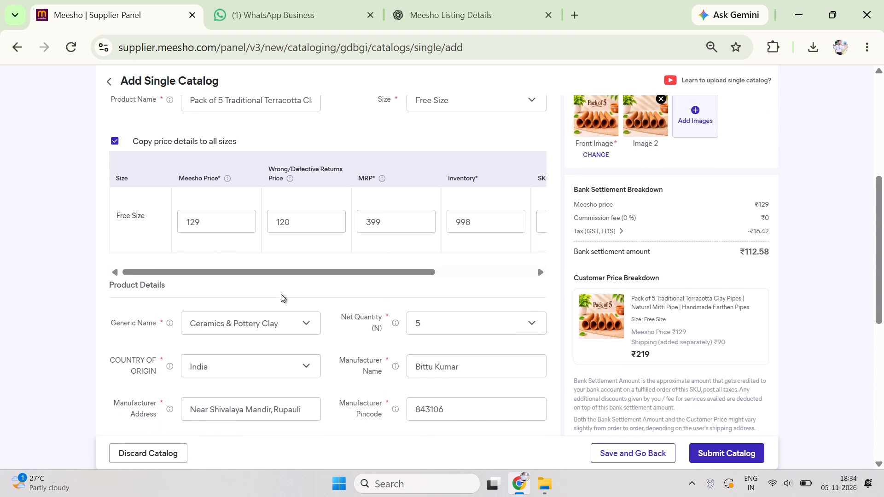
pyautogui.scroll(-2, 293, 325)
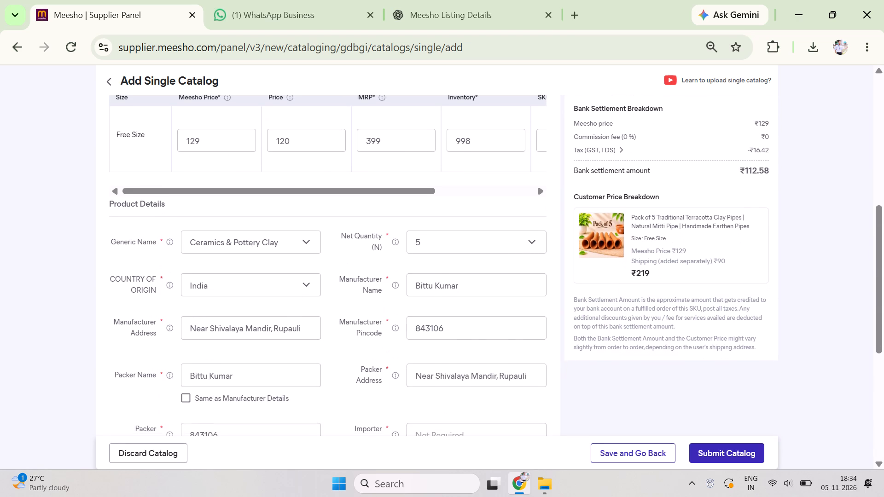
pyautogui.scroll(-1, 293, 325)
pyautogui.scroll(-1, 311, 289)
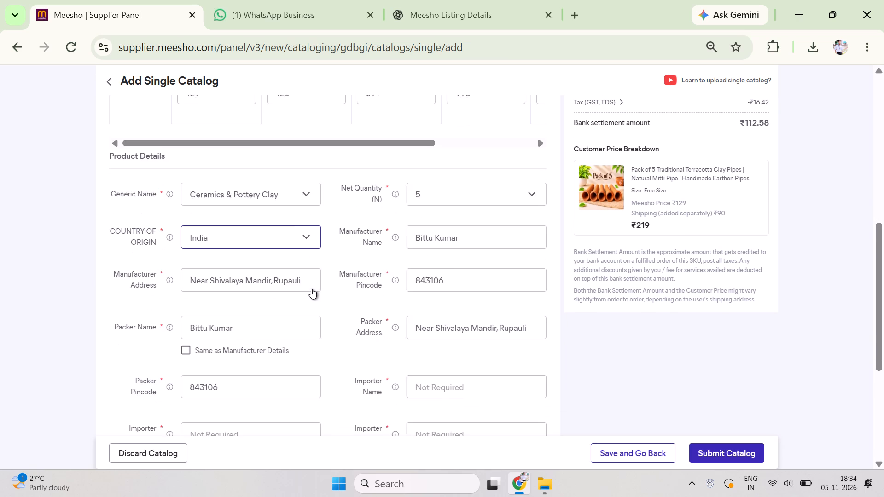
pyautogui.scroll(-1, 311, 289)
pyautogui.scroll(1, 274, 318)
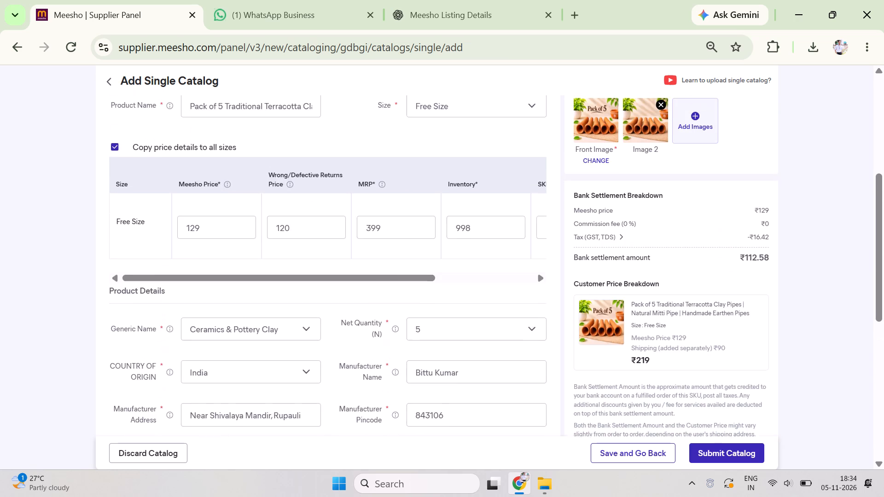
pyautogui.scroll(4, 274, 318)
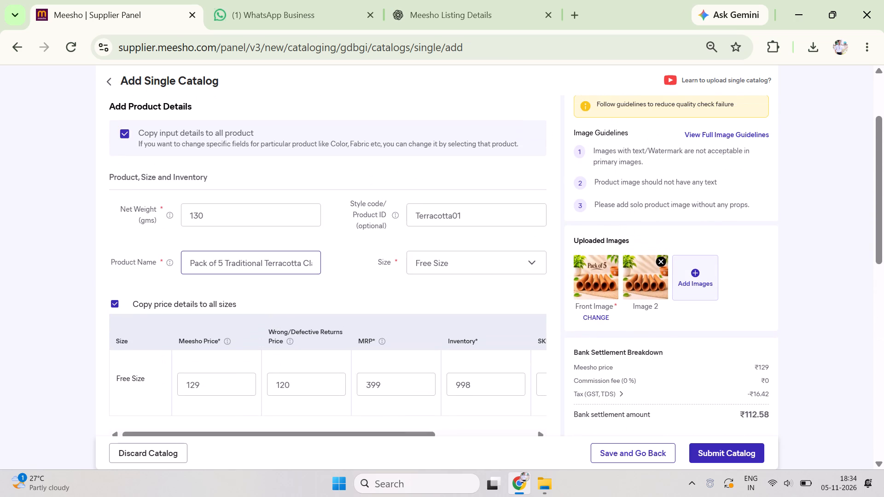
pyautogui.click(303, 261)
pyautogui.hotkey('ctrl', 'a')
pyautogui.press('BackSpace')
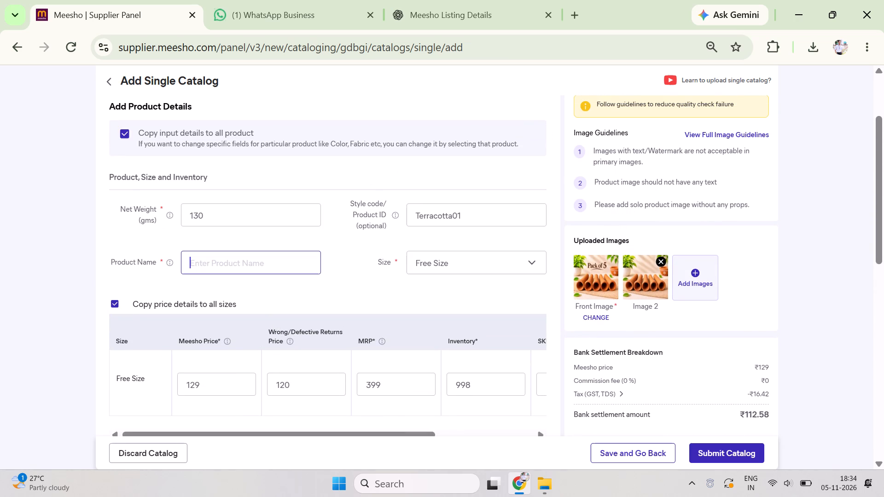
pyautogui.hotkey('ctrl', 'v')
# Add the missing capital M at the start of the Product Name so its first word reads "Mitti".
pyautogui.press('Left')
pyautogui.press('Left')
pyautogui.press('Left')
pyautogui.press('Left')
pyautogui.press('Left')
pyautogui.press('Left')
pyautogui.press('Left')
pyautogui.press('Left')
pyautogui.press('Left')
pyautogui.press('Left')
pyautogui.press('Left')
pyautogui.press('Left')
pyautogui.press('Left')
pyautogui.press('Left')
pyautogui.press('Left')
pyautogui.press('Left')
pyautogui.press('Left')
pyautogui.press('Left')
pyautogui.press('Left')
pyautogui.press('Left')
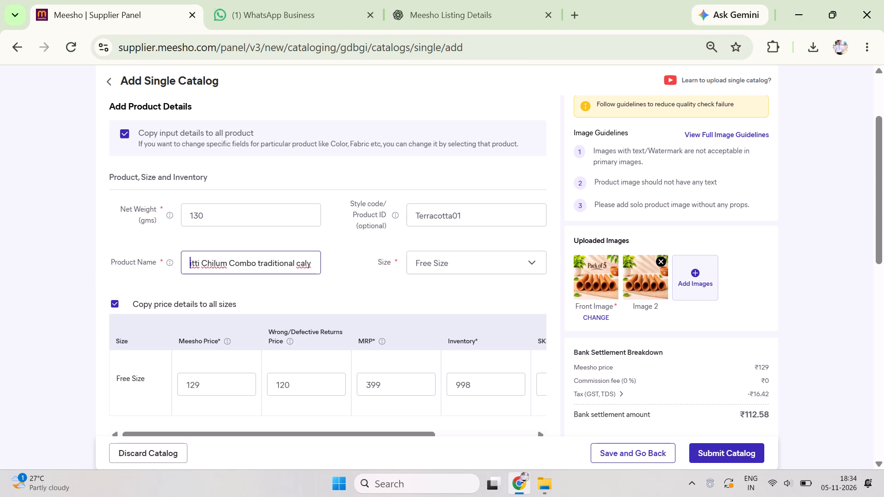
pyautogui.hotkey('shift', 'm')
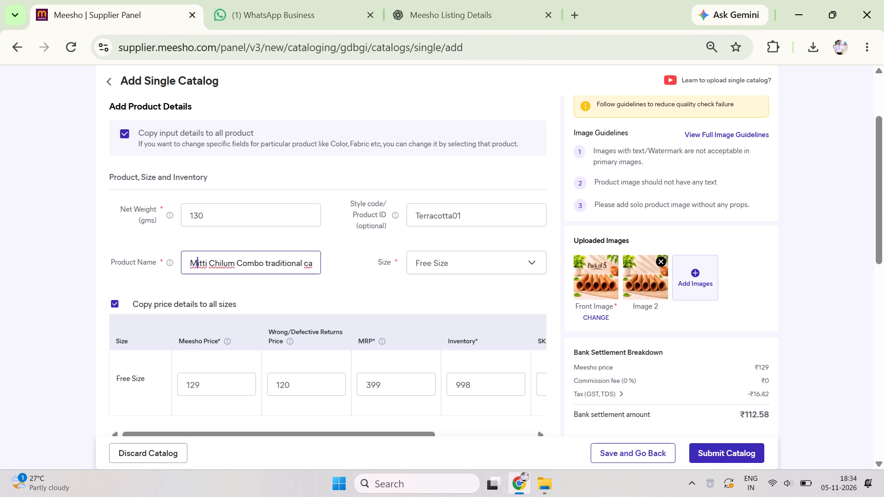
# Insert "Pack of 5" before "Mitti Chilum Combo" in the Product Name.
pyautogui.press('Left')
pyautogui.write('Pack of')
pyautogui.press('space')
pyautogui.write('%')
pyautogui.press('space')
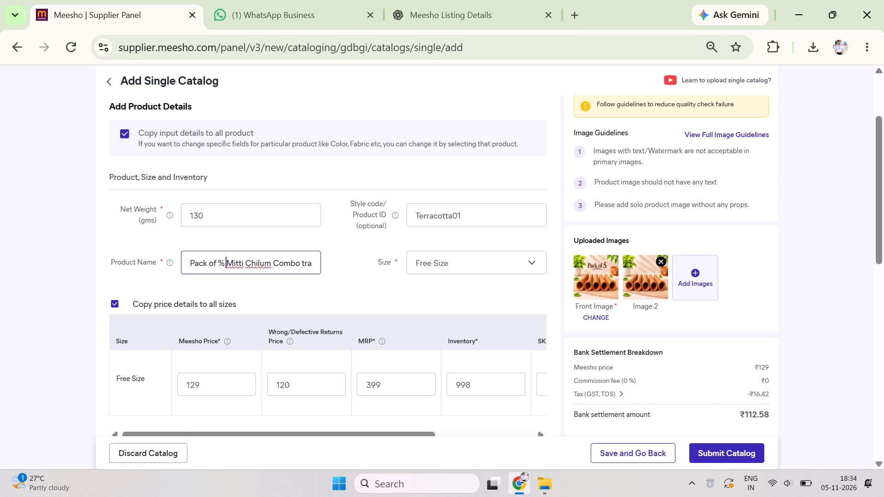
pyautogui.press('BackSpace')
pyautogui.press('BackSpace')
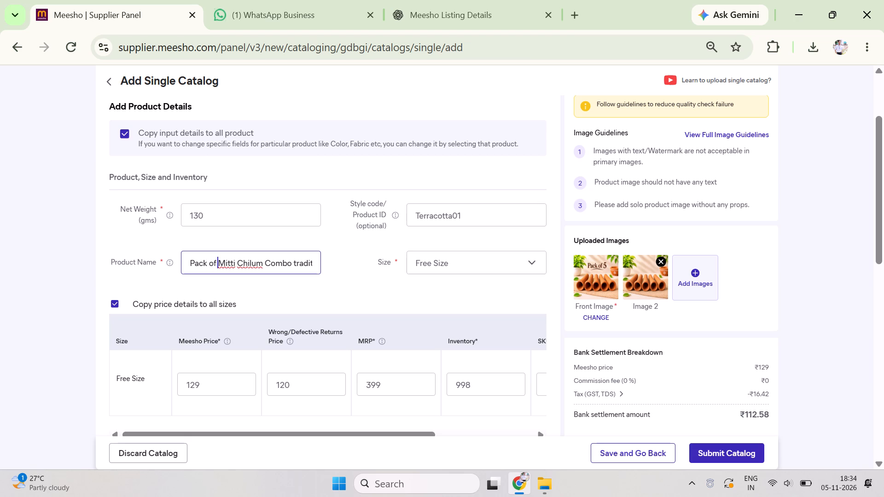
pyautogui.write('5')
pyautogui.press('space')
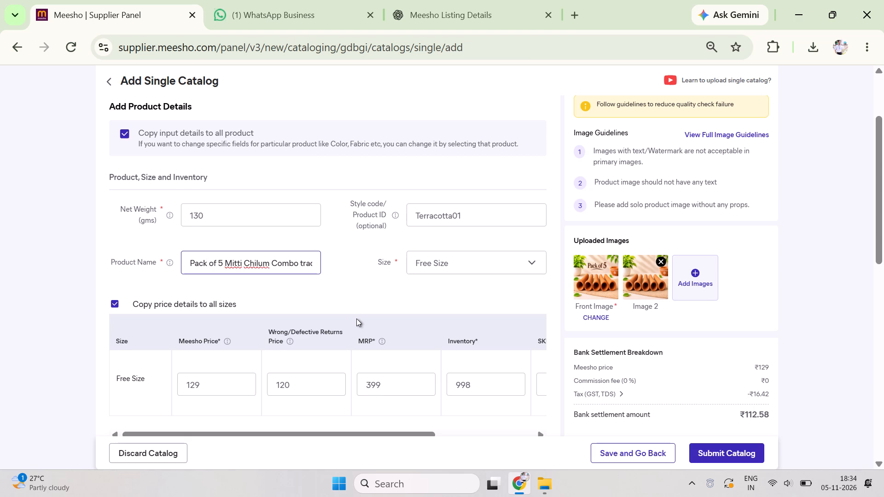
# Insert "Pack of 5" before "Mitti Chilum Combo" at the start of the Description.
pyautogui.scroll(-5, 356, 318)
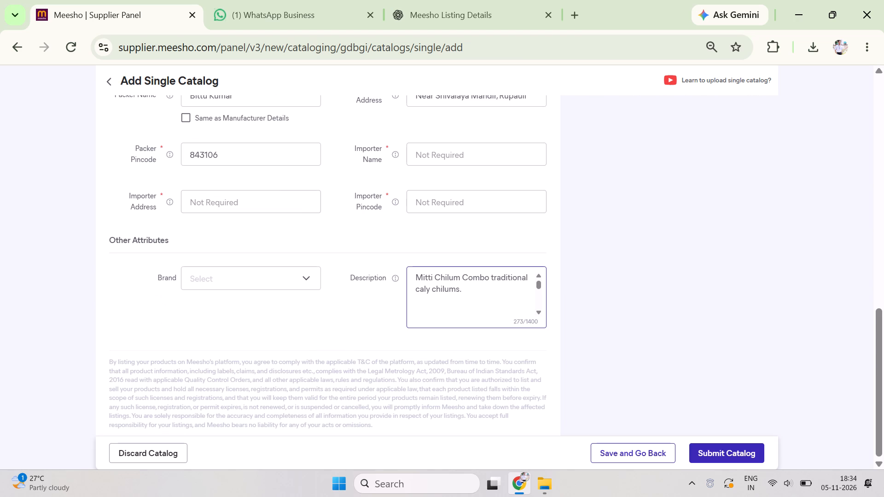
pyautogui.click(428, 277)
pyautogui.press('Left')
pyautogui.press('Left')
pyautogui.press('Left')
pyautogui.press('Left')
pyautogui.write('Pack of 5')
pyautogui.press('space')
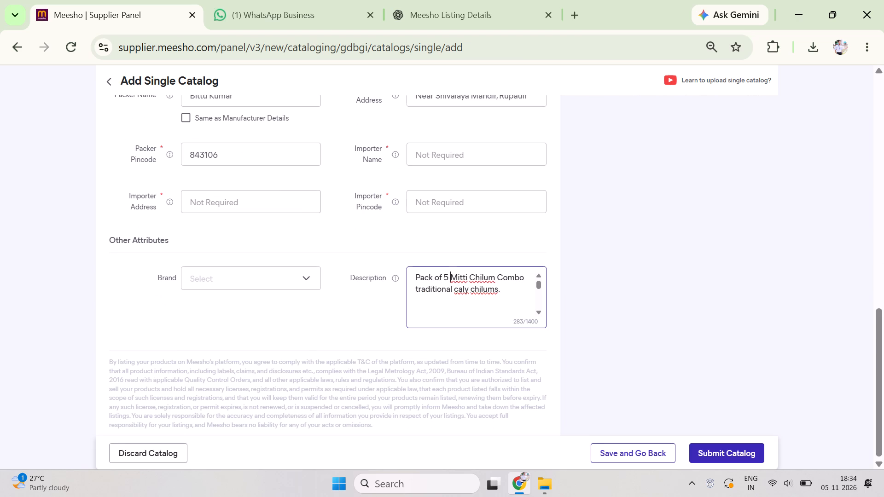
# Review the catalog form's product, price, image, manufacturer and packer details along with the customer price preview.
pyautogui.scroll(4, 392, 219)
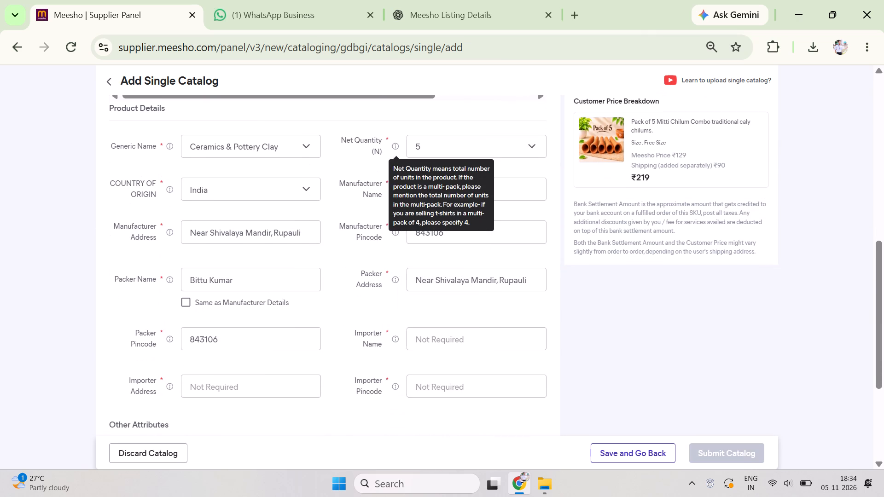
pyautogui.scroll(-4, 596, 314)
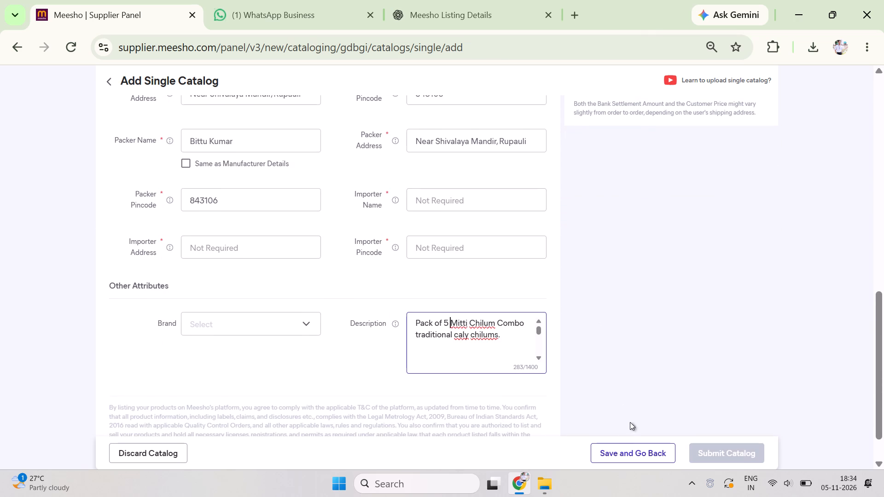
pyautogui.scroll(6, 55, 196)
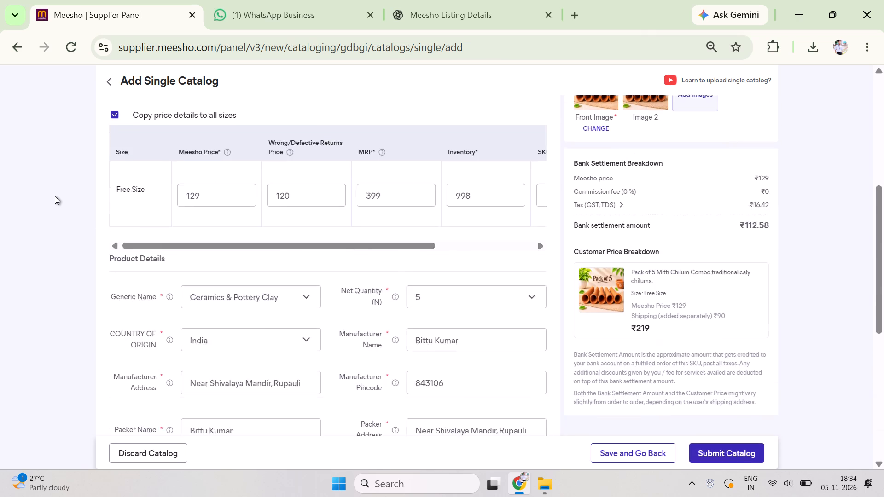
pyautogui.scroll(2, 55, 196)
pyautogui.scroll(-1, 55, 196)
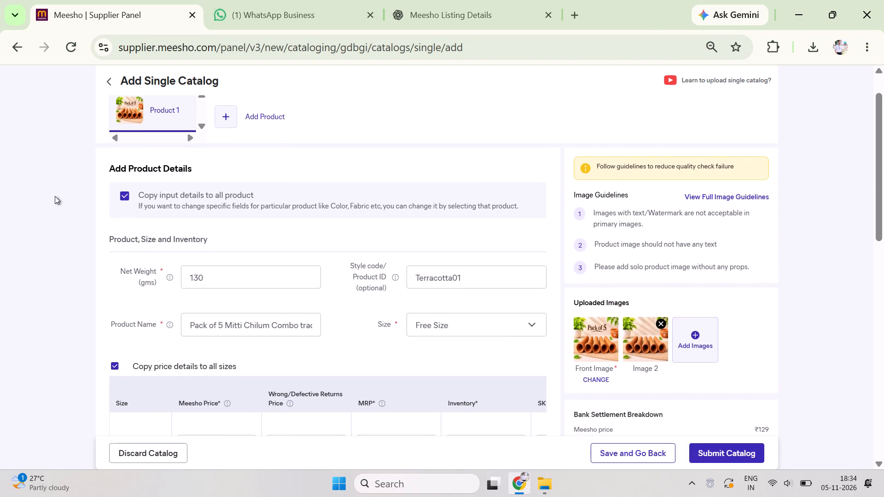
pyautogui.scroll(-3, 55, 196)
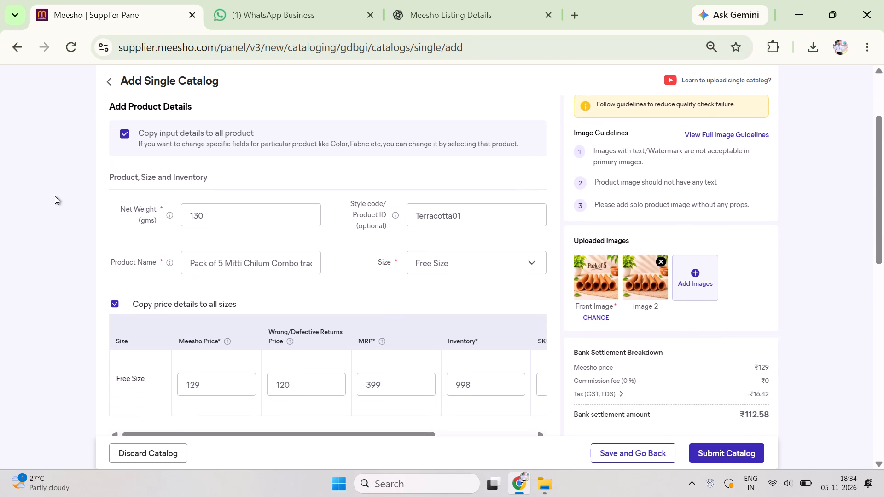
pyautogui.scroll(-1, 55, 196)
pyautogui.scroll(-1, 352, 253)
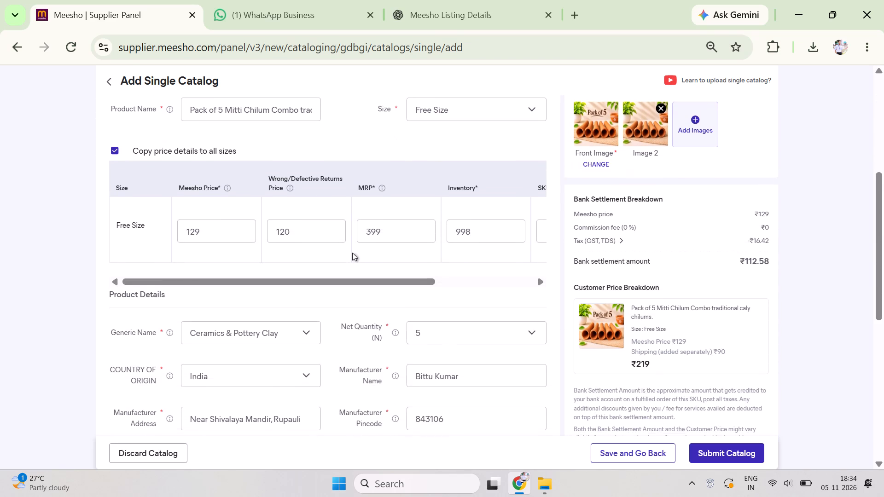
pyautogui.scroll(-1, 352, 253)
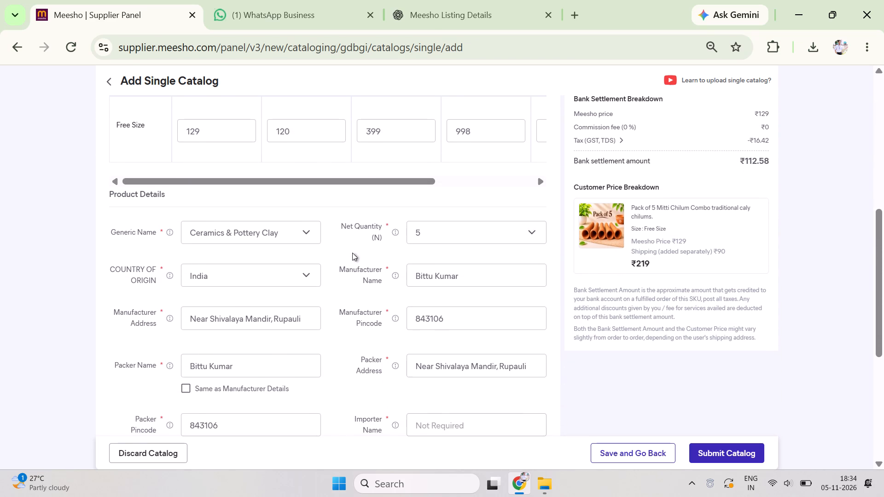
pyautogui.scroll(-1, 352, 253)
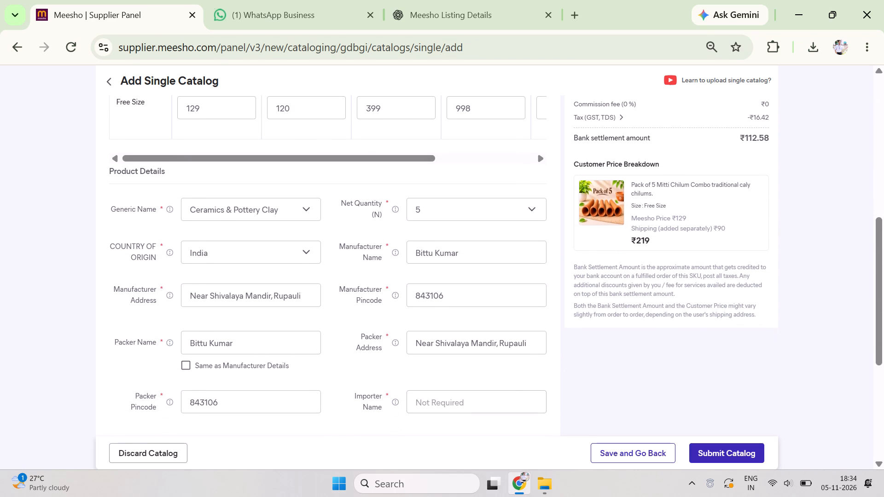
pyautogui.scroll(-1, 352, 253)
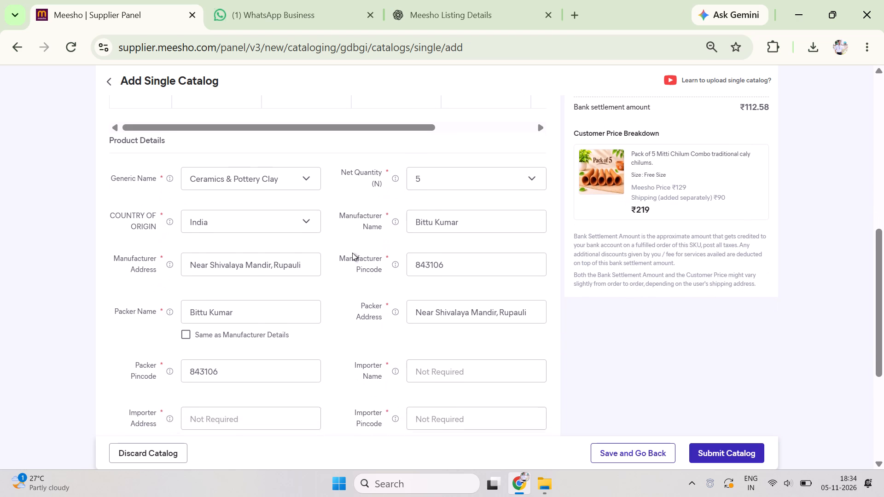
# Mark the packer details as the same as the manufacturer details.
pyautogui.scroll(-1, 352, 253)
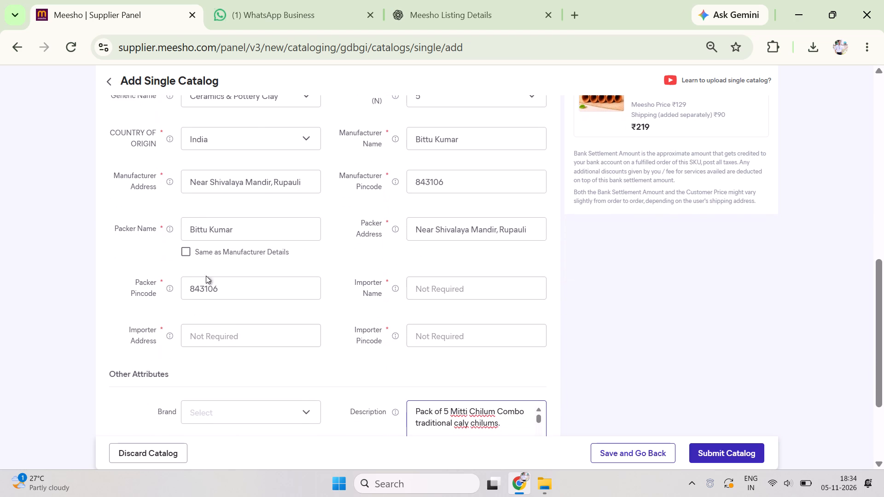
pyautogui.click(185, 253)
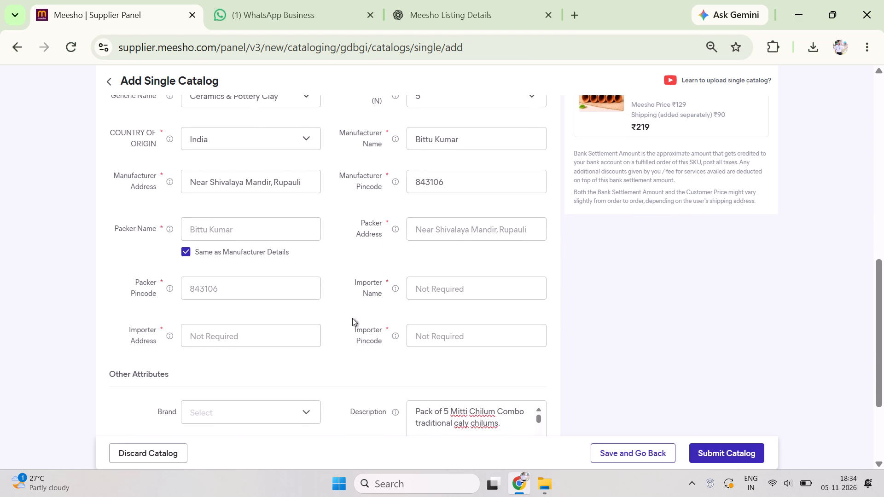
pyautogui.scroll(-2, 359, 322)
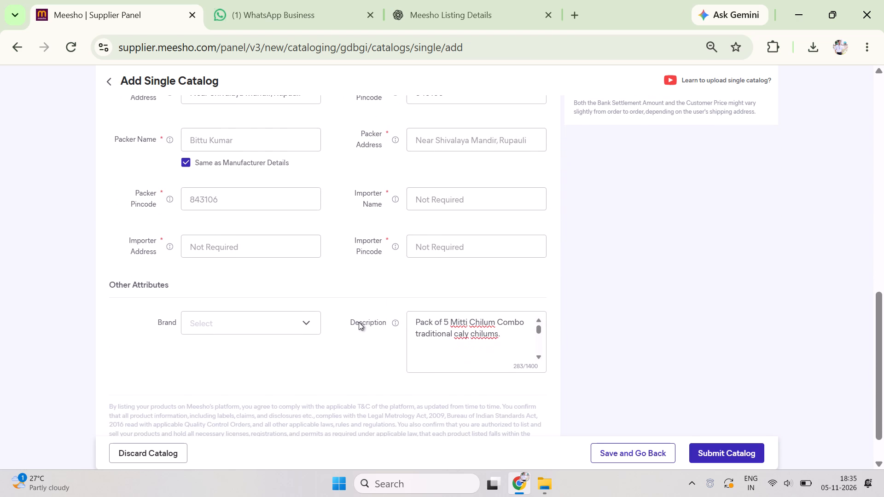
# Look through the full list of available Brand options under Other Attributes for one suited to the clay pipes.
pyautogui.scroll(-2, 359, 322)
pyautogui.click(257, 277)
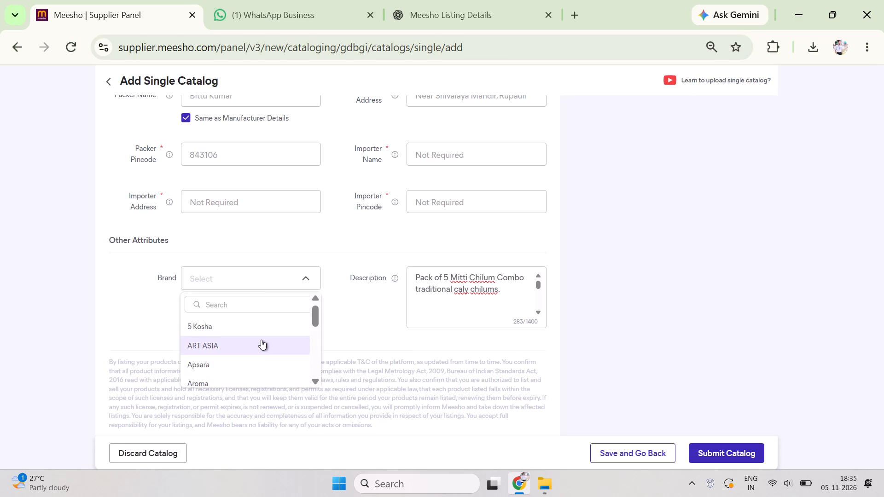
pyautogui.scroll(-2, 261, 340)
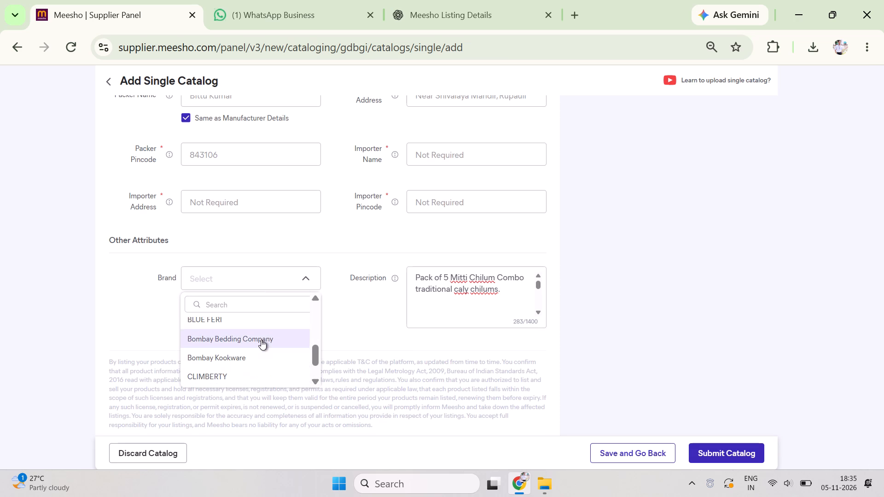
pyautogui.scroll(-2, 261, 340)
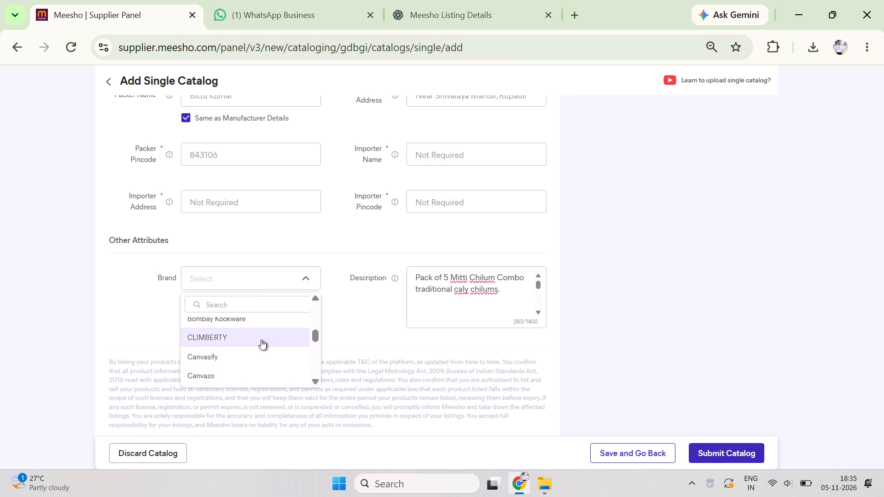
pyautogui.scroll(-2, 261, 340)
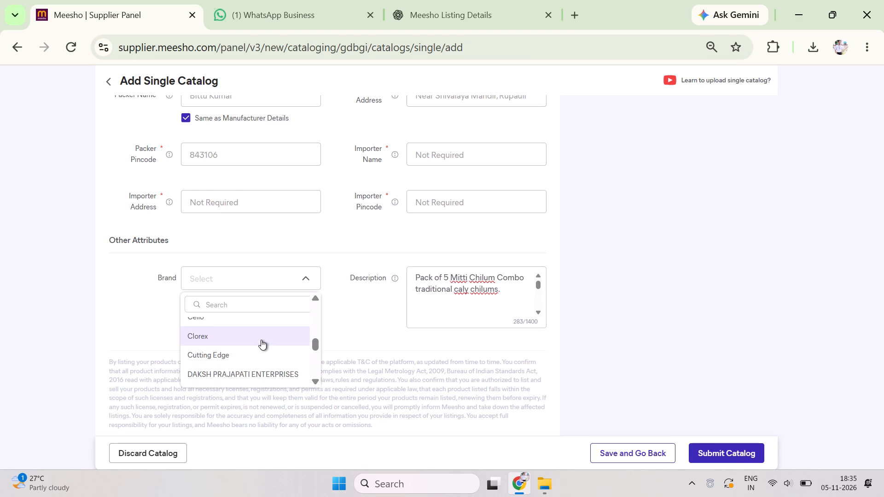
pyautogui.scroll(-2, 261, 340)
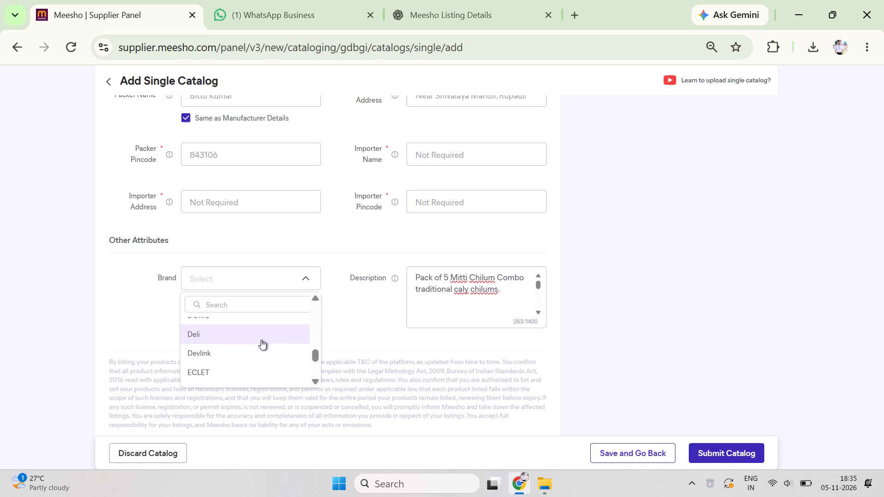
pyautogui.scroll(-1, 261, 340)
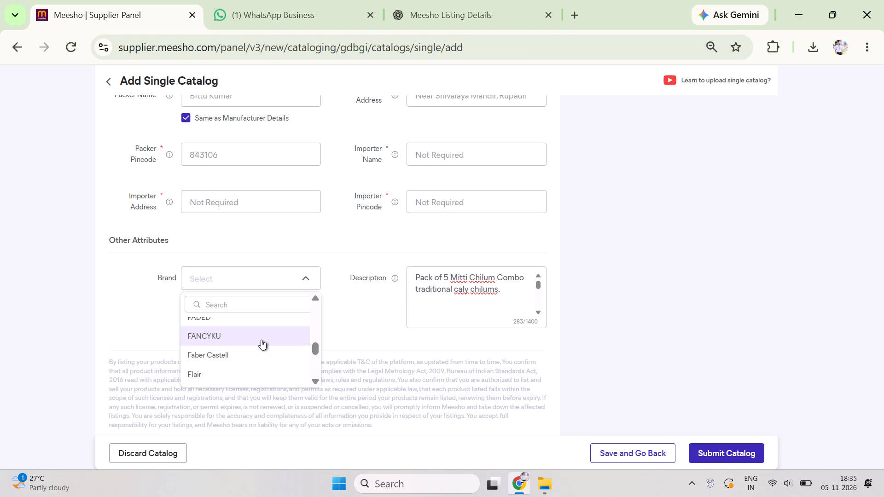
pyautogui.scroll(-3, 261, 340)
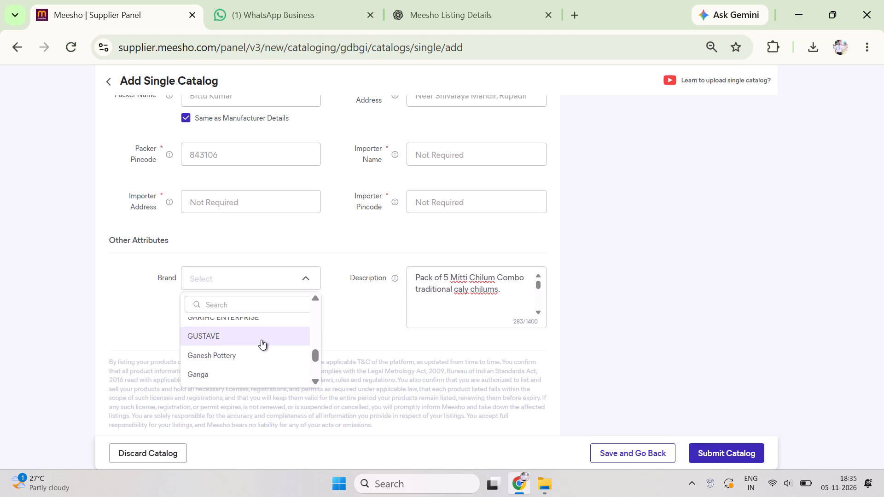
pyautogui.scroll(-3, 261, 340)
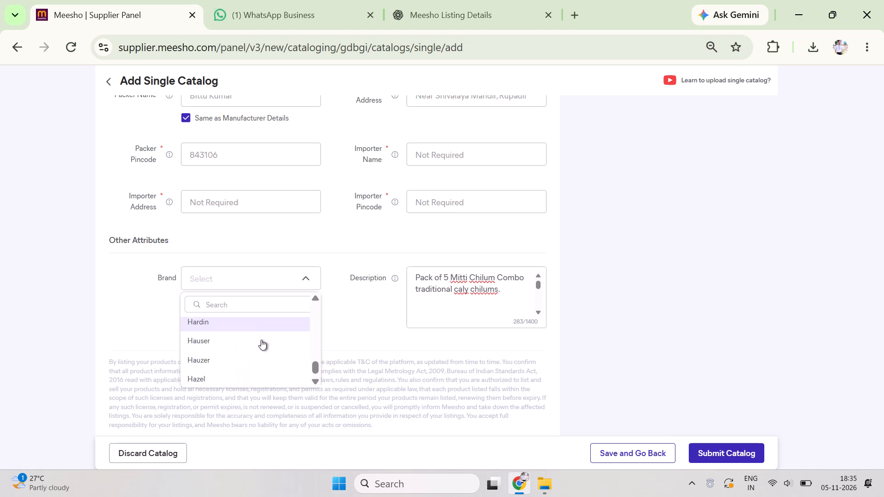
pyautogui.scroll(-3, 261, 340)
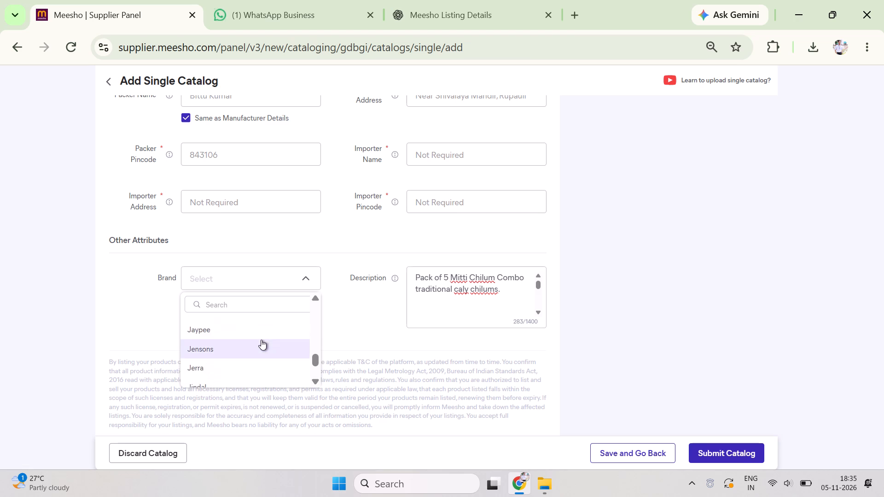
pyautogui.scroll(-3, 261, 340)
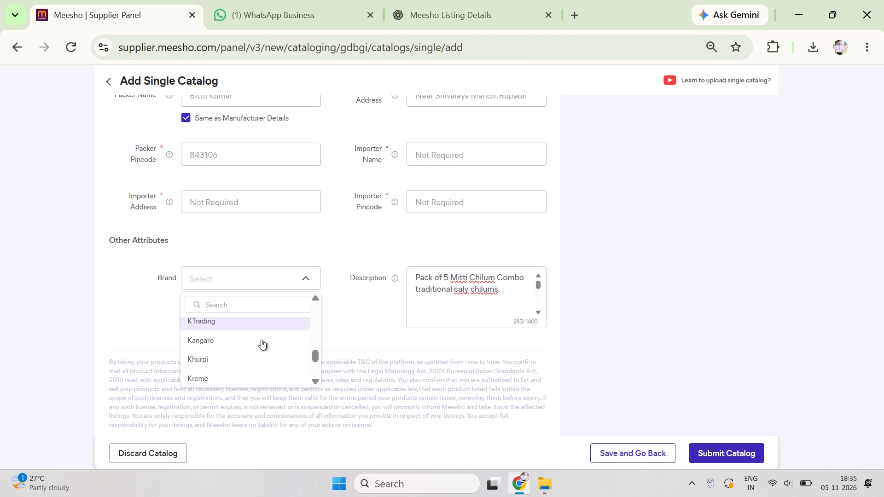
pyautogui.scroll(-2, 261, 340)
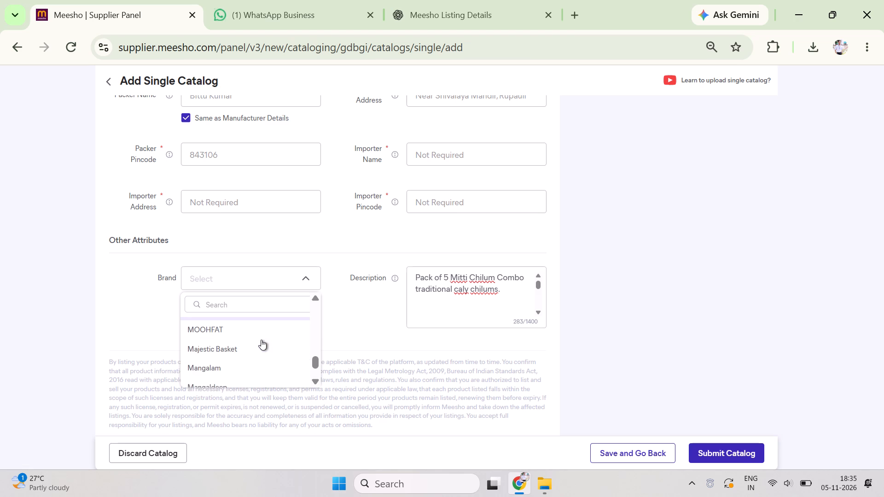
pyautogui.scroll(-2, 261, 340)
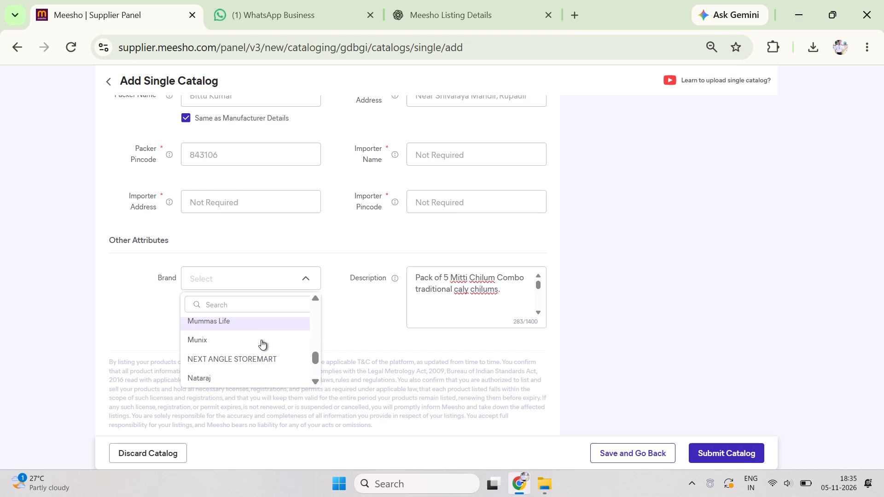
pyautogui.scroll(-2, 261, 340)
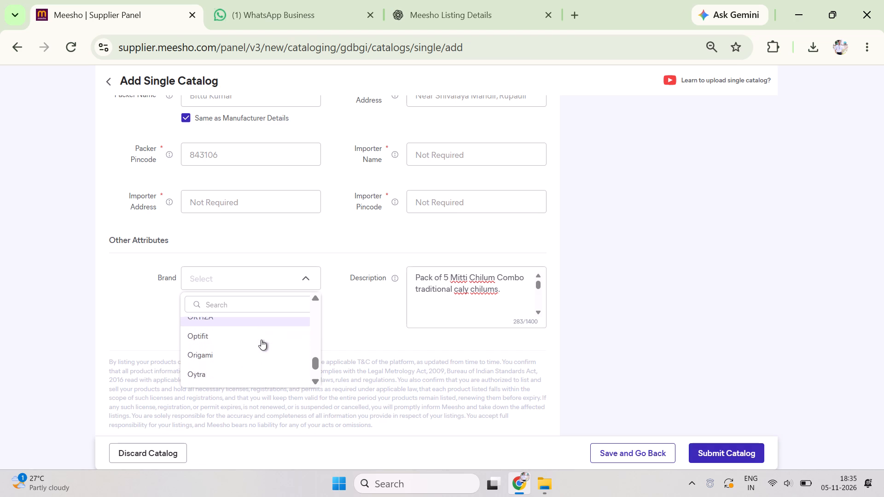
pyautogui.scroll(-2, 261, 340)
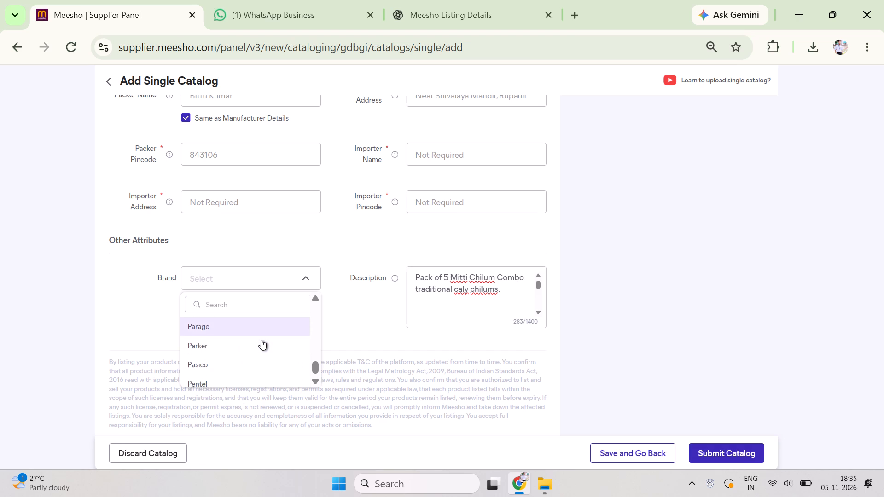
pyautogui.scroll(-2, 261, 340)
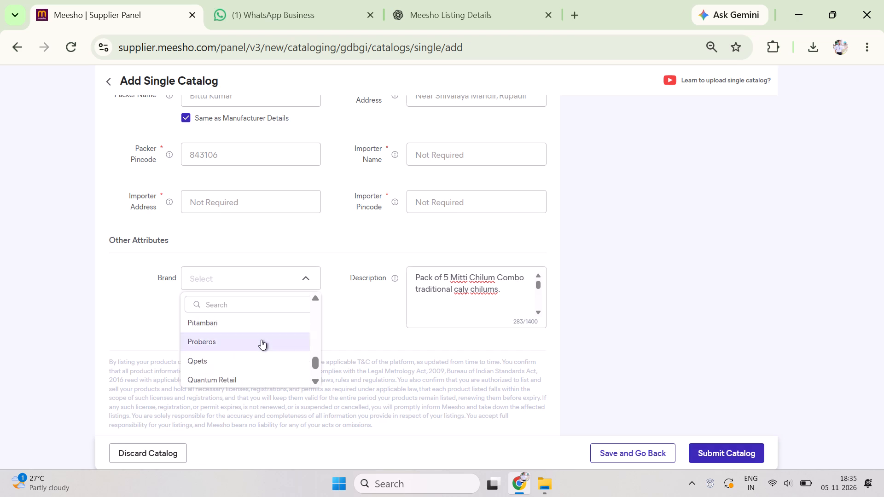
pyautogui.scroll(-2, 261, 340)
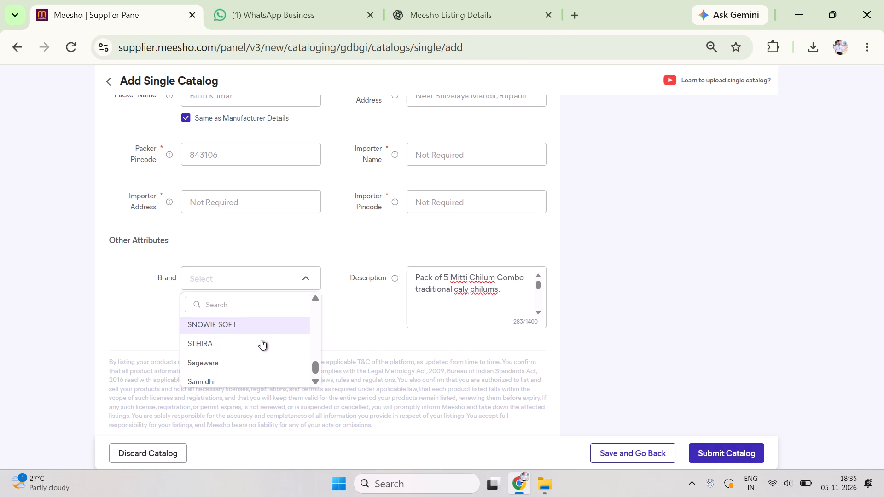
pyautogui.scroll(-2, 261, 340)
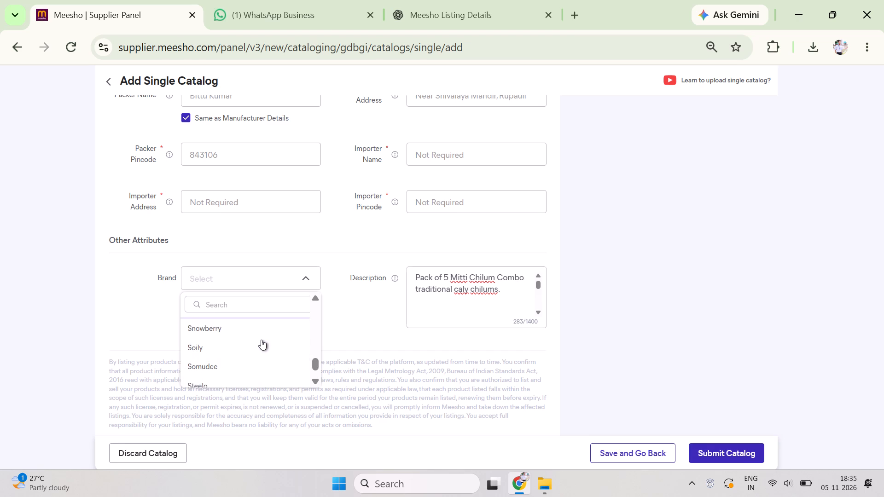
pyautogui.scroll(-2, 261, 340)
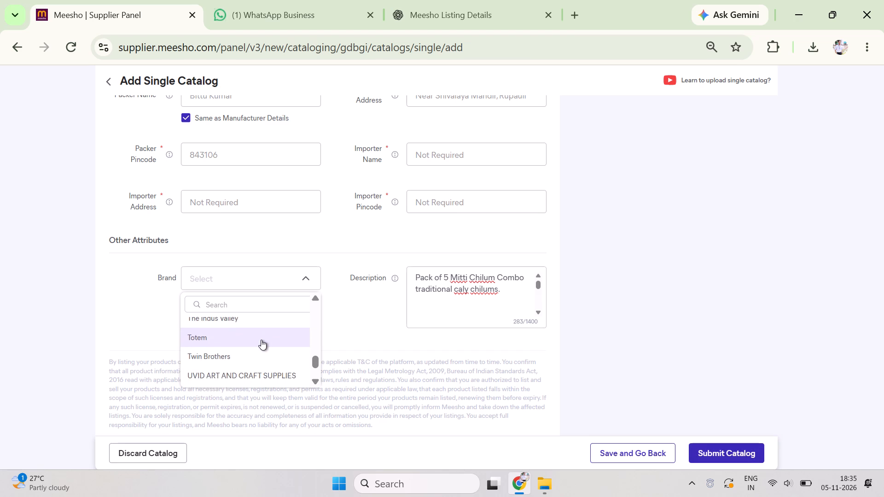
pyautogui.scroll(-2, 261, 340)
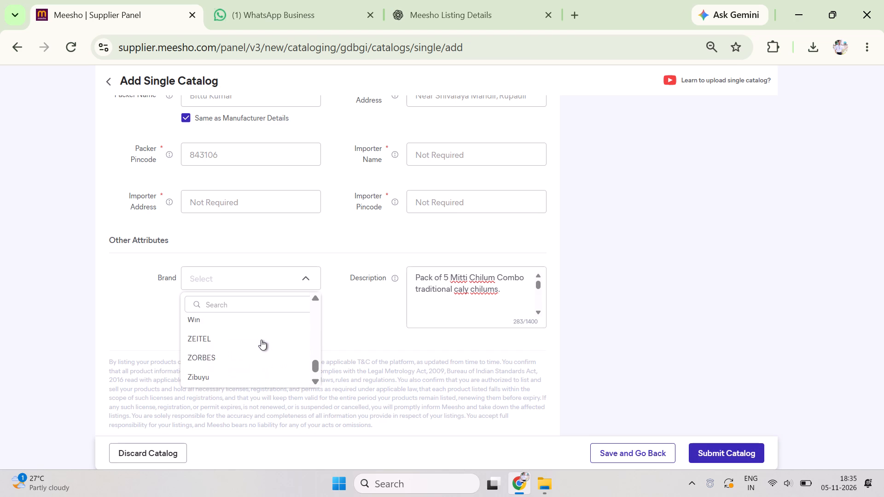
pyautogui.scroll(-2, 261, 340)
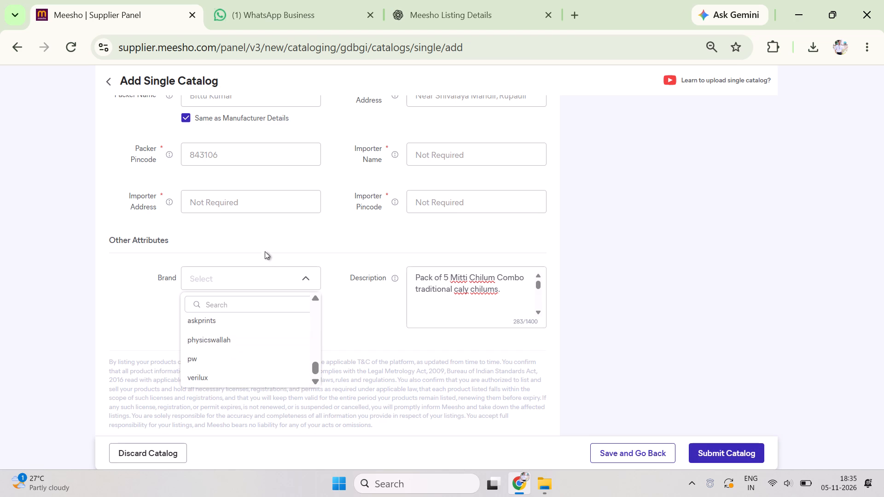
# Search the Brand options for "cla" and for "tradit", clearing the search text after each.
pyautogui.click(228, 302)
pyautogui.write('cla')
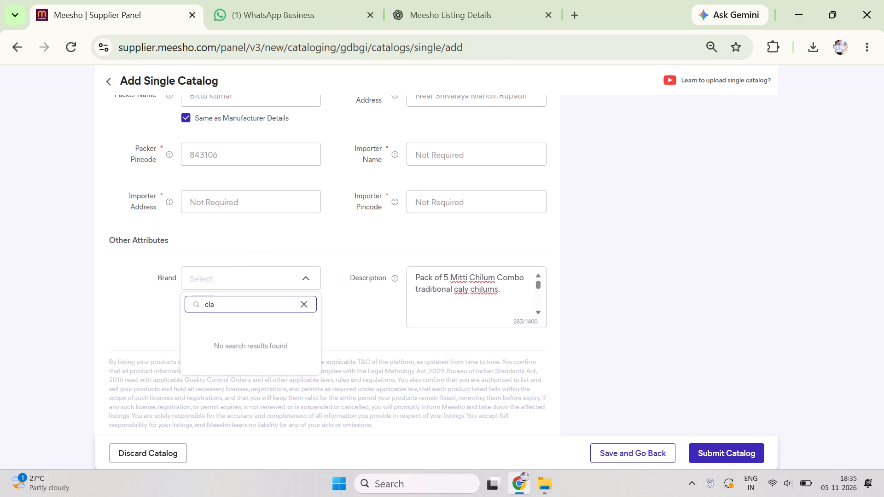
pyautogui.press('BackSpace')
pyautogui.press('BackSpace')
pyautogui.press('BackSpace')
pyautogui.write('tr')
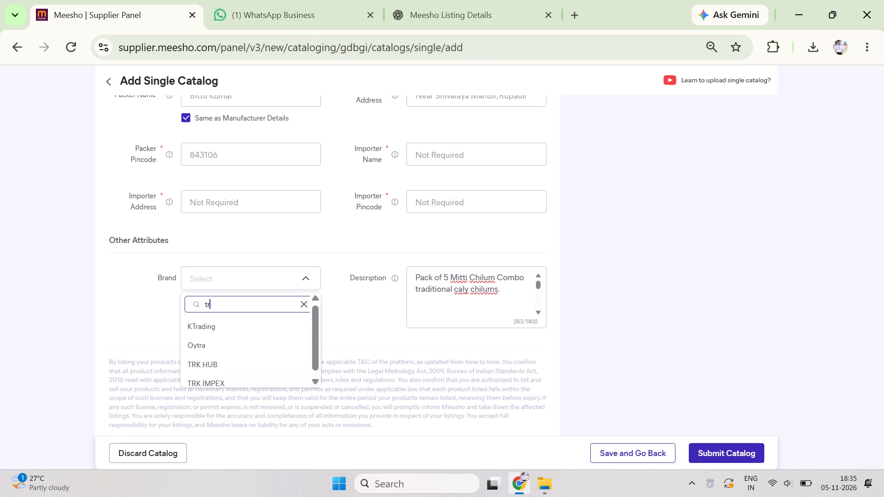
pyautogui.press('a')
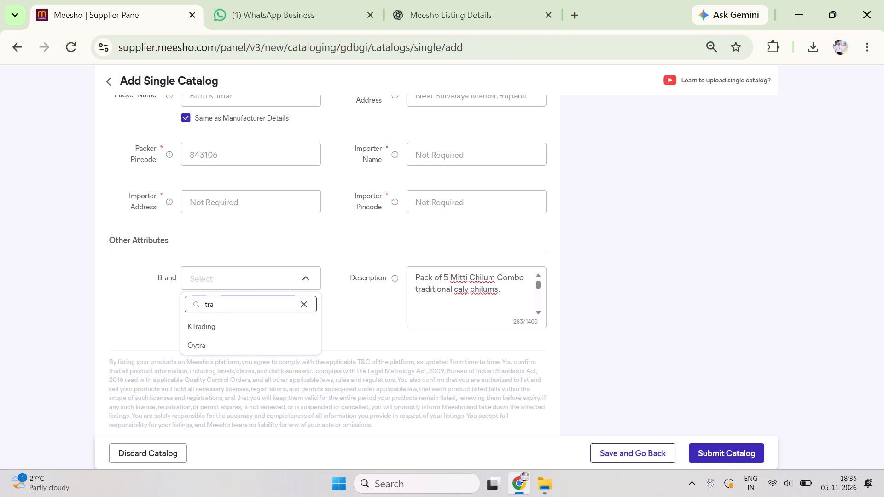
pyautogui.write('dit')
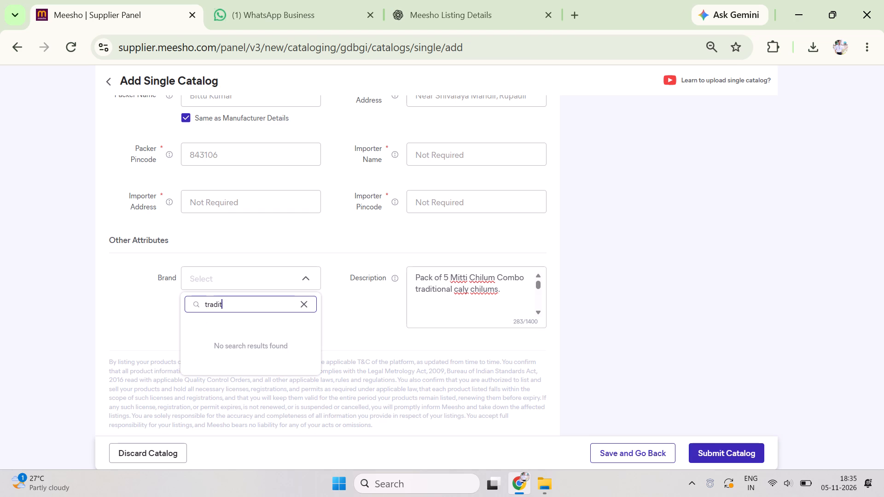
pyautogui.press('BackSpace')
pyautogui.press('BackSpace')
pyautogui.press('BackSpace')
pyautogui.press('BackSpace')
pyautogui.press('BackSpace')
pyautogui.press('BackSpace')
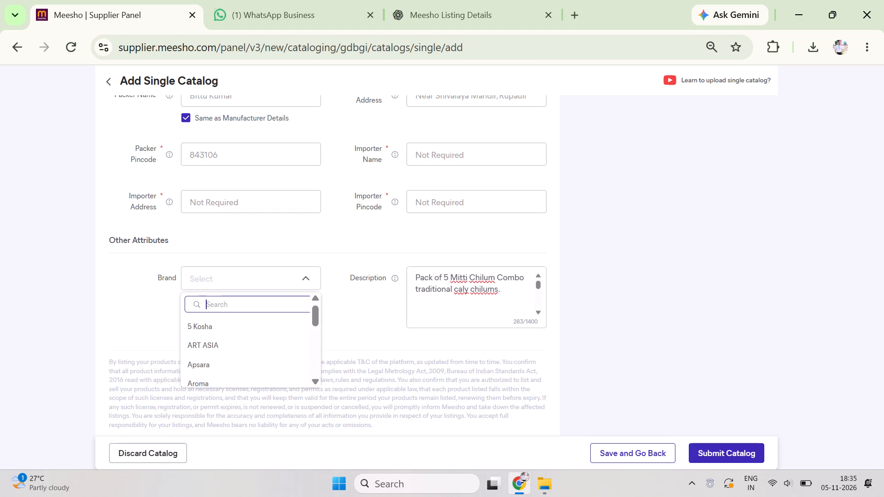
# Search the Brand options for "unb" and for "no", and close the list without choosing a brand.
pyautogui.write('un')
pyautogui.press('b')
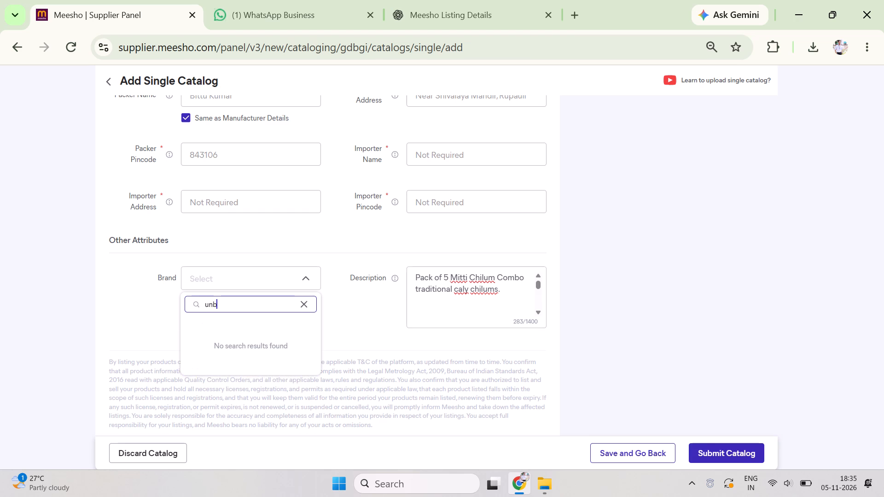
pyautogui.press('BackSpace')
pyautogui.press('BackSpace')
pyautogui.press('BackSpace')
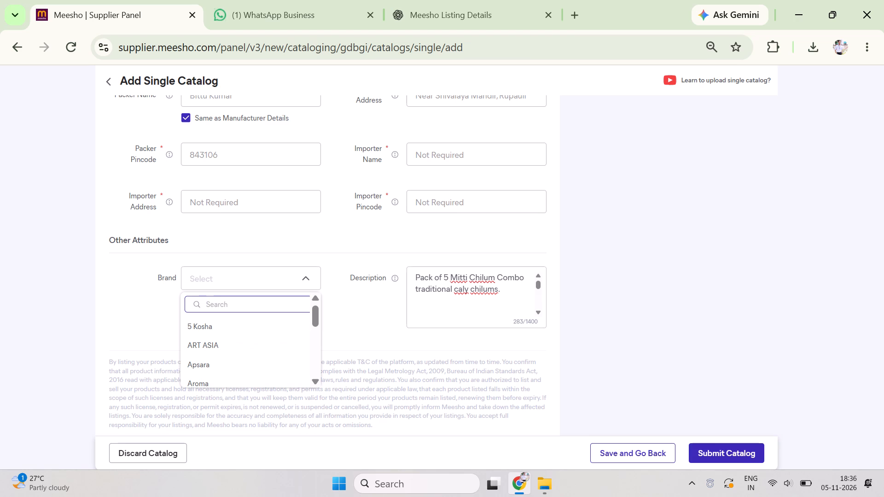
pyautogui.write('no')
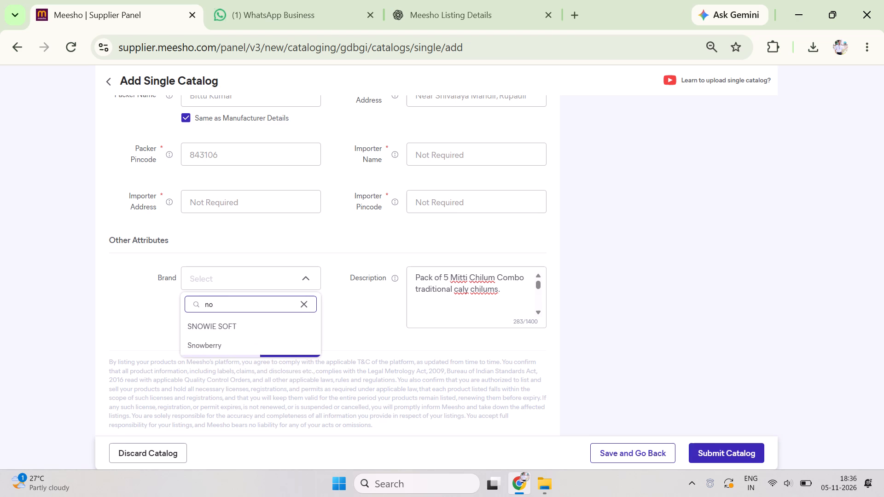
pyautogui.press('BackSpace')
pyautogui.press('BackSpace')
pyautogui.press('BackSpace')
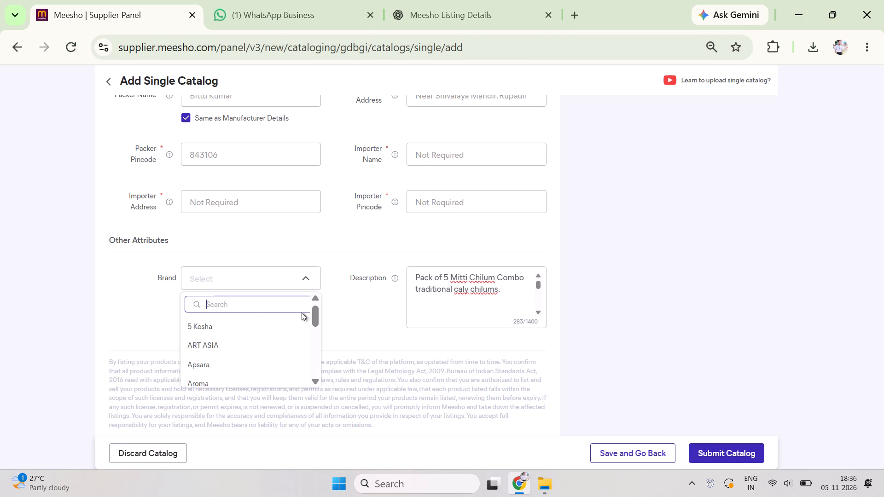
pyautogui.click(382, 310)
pyautogui.scroll(-1, 382, 310)
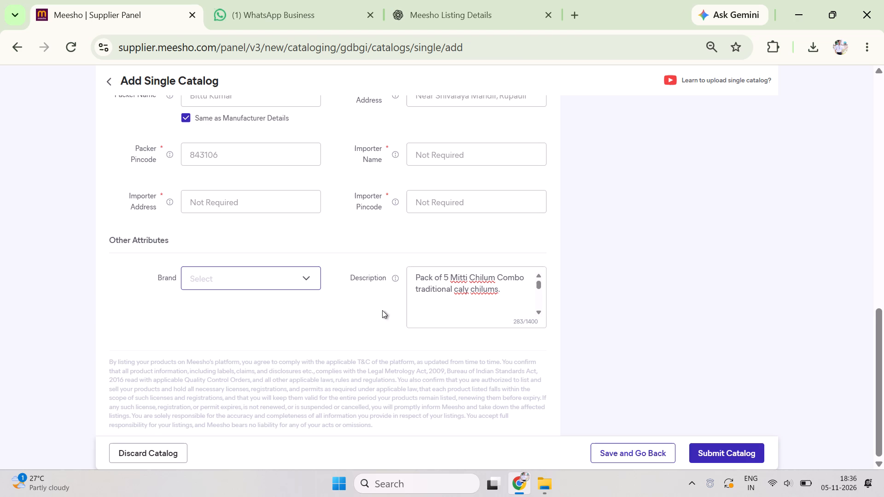
# Save the single catalog without submitting it and go back to the single uploads list showing the Ceramics & Pottery Clay entry.
pyautogui.click(629, 450)
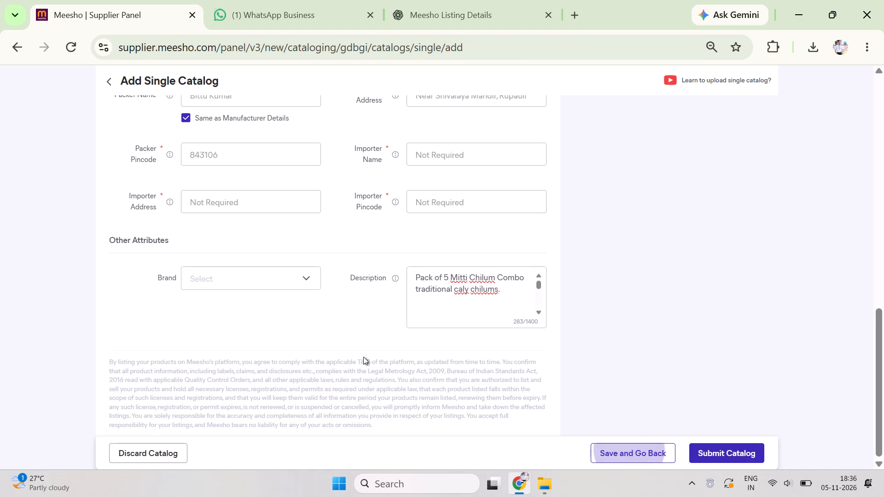
pyautogui.scroll(-1, 363, 357)
pyautogui.scroll(-1, 268, 291)
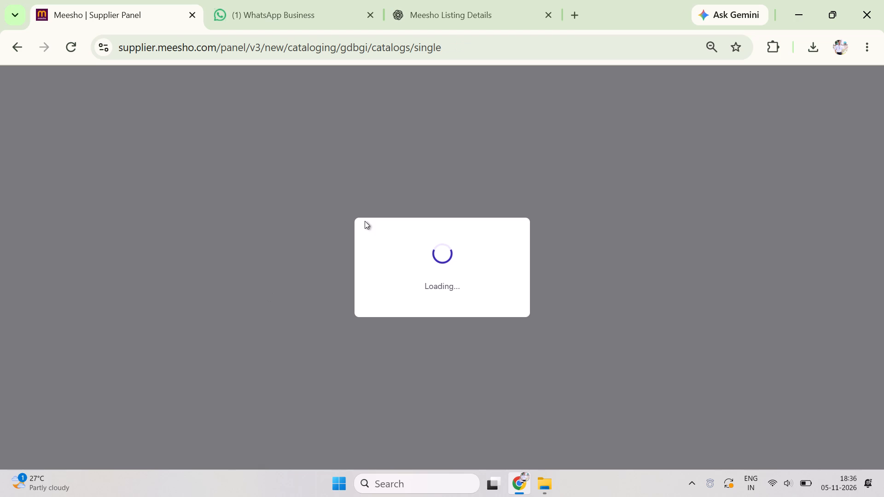
pyautogui.scroll(-1, 367, 226)
pyautogui.scroll(-1, 496, 198)
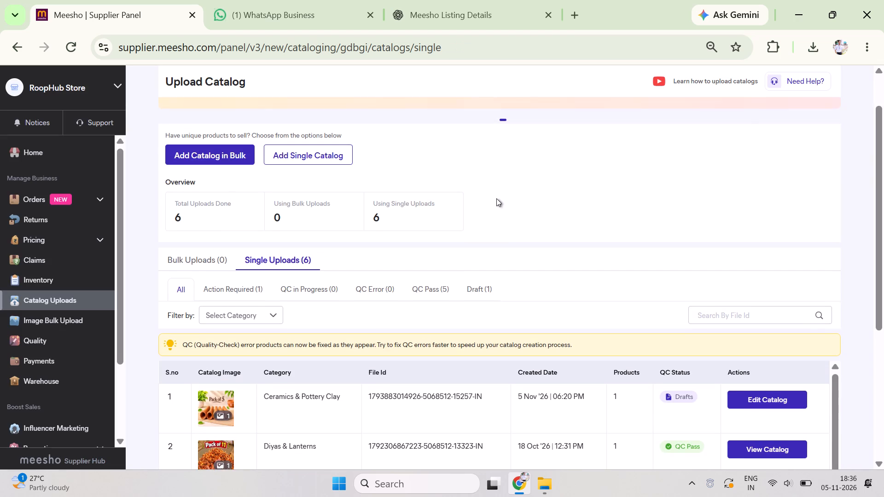
pyautogui.scroll(-1, 496, 198)
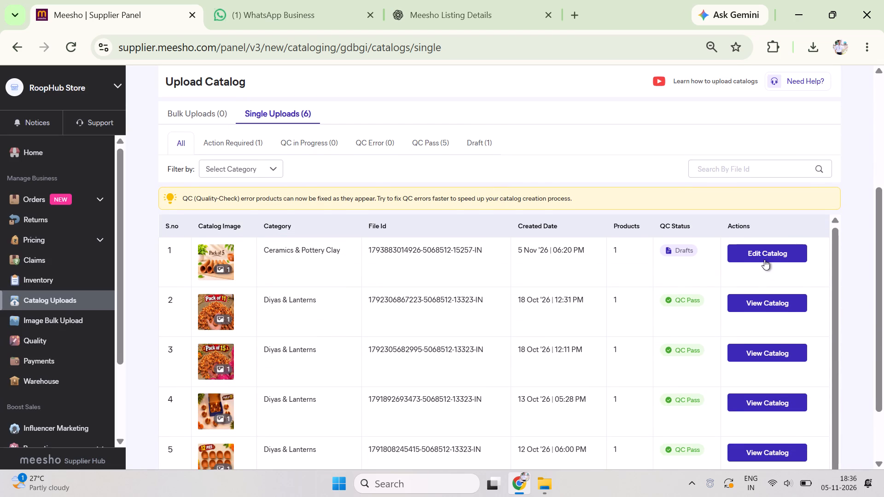
# Reopen the Ceramics & Pottery Clay draft, look over its price and product details, and submit the catalog.
pyautogui.click(763, 259)
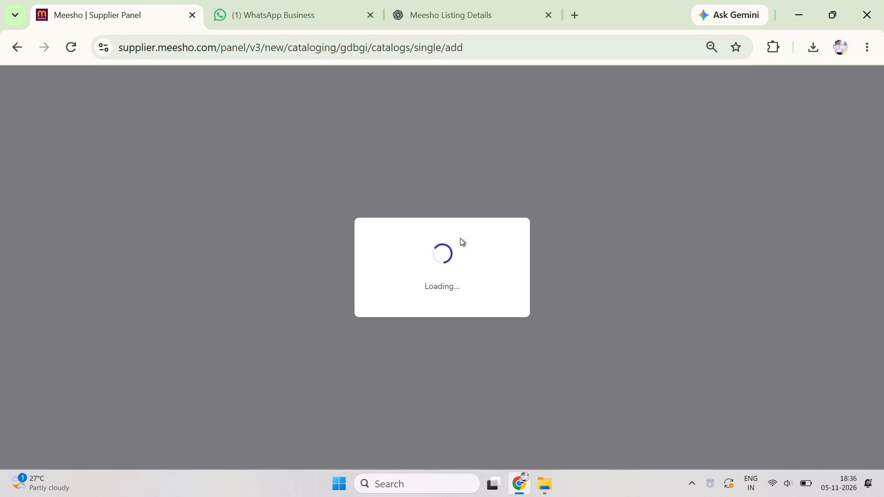
pyautogui.scroll(-2, 460, 238)
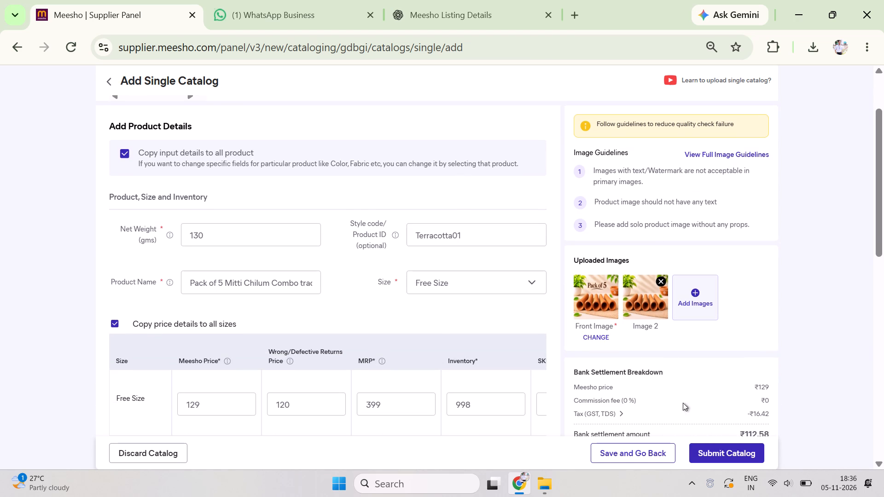
pyautogui.scroll(-2, 676, 393)
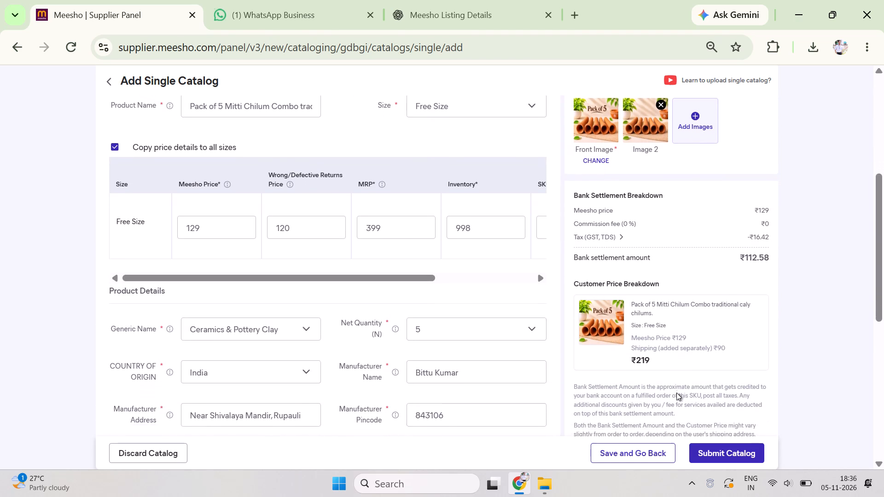
pyautogui.scroll(-1, 676, 393)
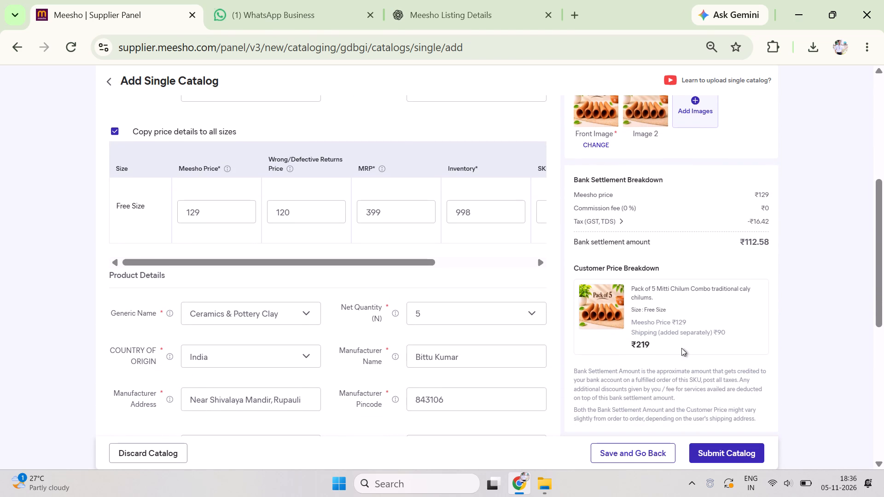
pyautogui.click(730, 451)
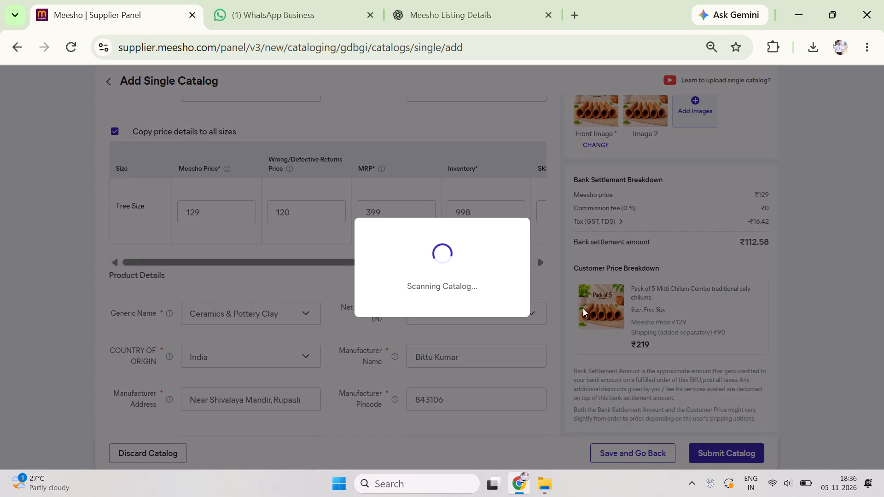
# Acknowledge that all products are not branded or illegal to sell, keep the description wording, and proceed with submission for quality check.
pyautogui.scroll(-1, 583, 308)
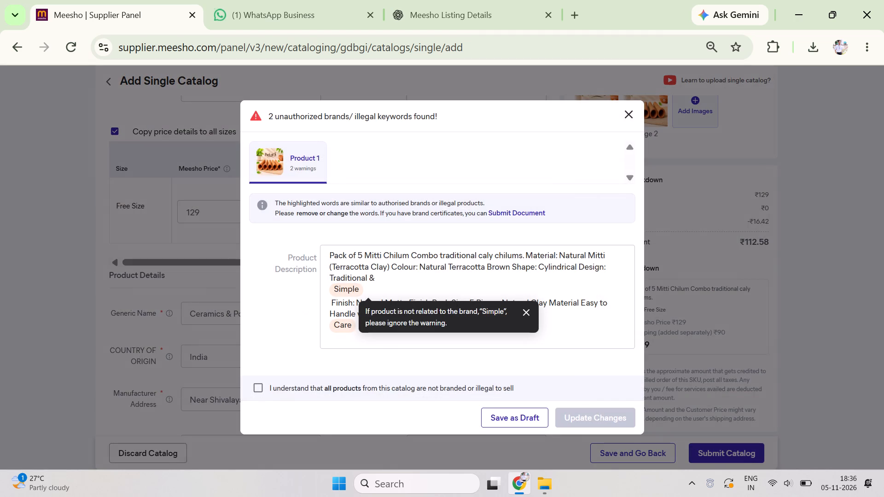
pyautogui.scroll(-1, 395, 288)
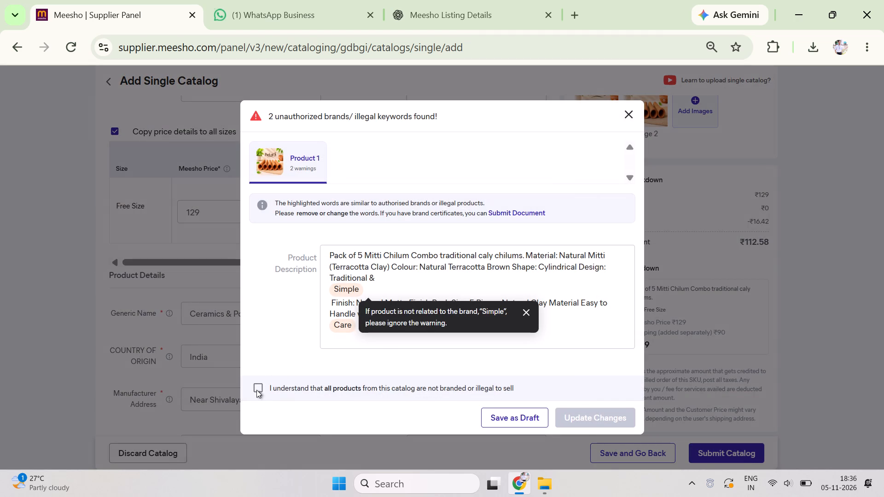
pyautogui.click(256, 390)
pyautogui.click(255, 387)
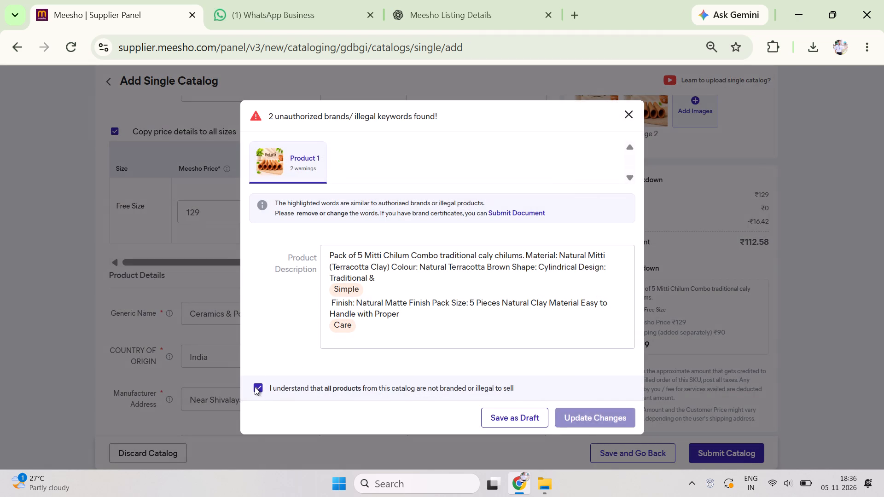
pyautogui.scroll(-1, 434, 291)
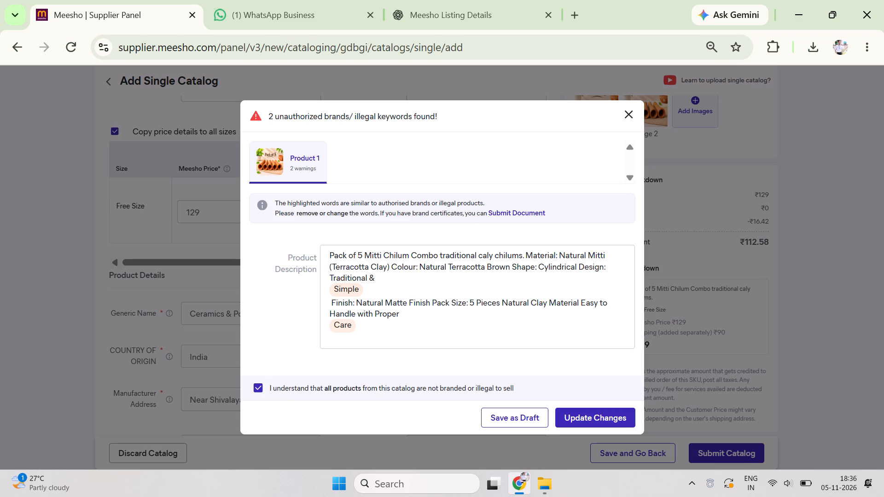
pyautogui.scroll(-1, 434, 291)
pyautogui.click(593, 415)
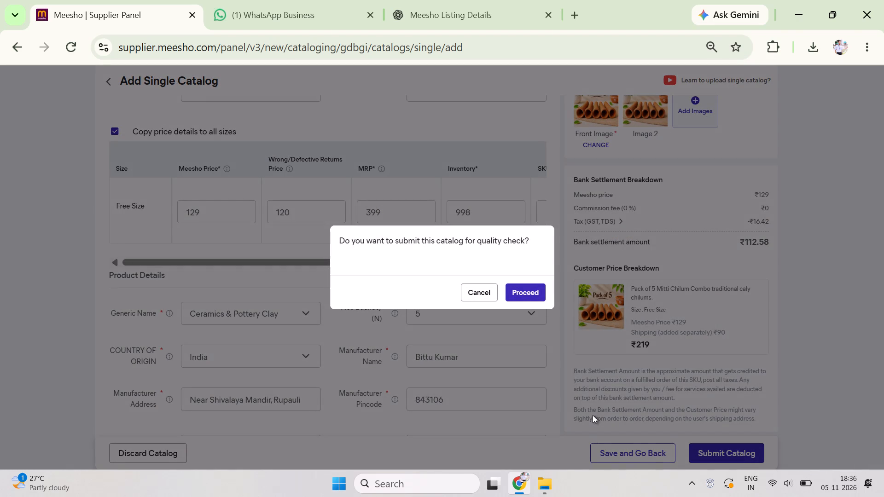
pyautogui.click(528, 285)
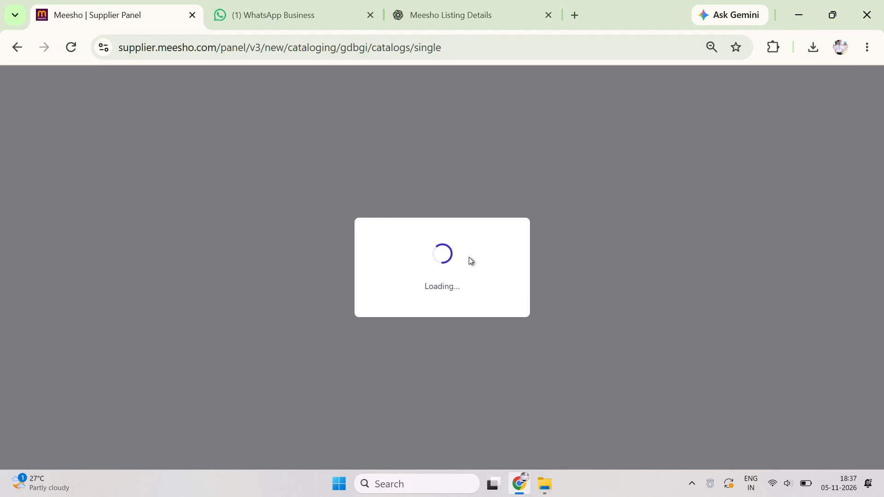
# Dismiss the suggested steps for increasing the new catalog's visibility without boosting it.
pyautogui.scroll(-1, 469, 257)
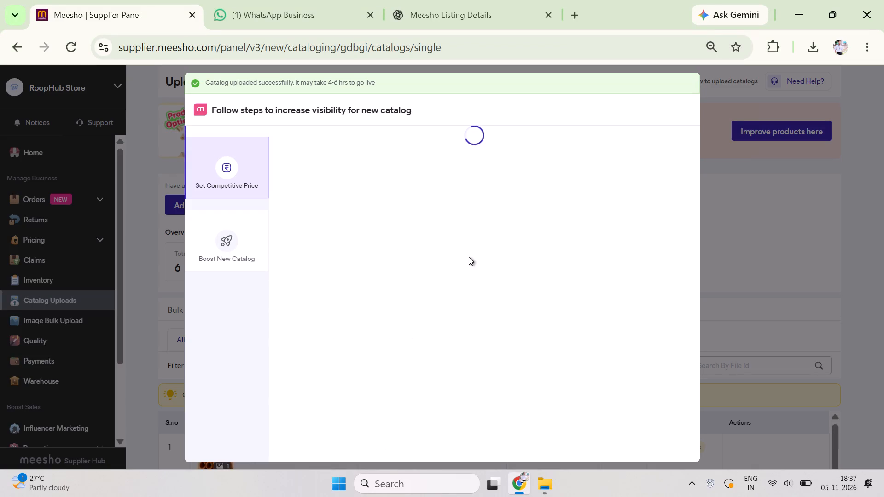
pyautogui.scroll(-1, 469, 257)
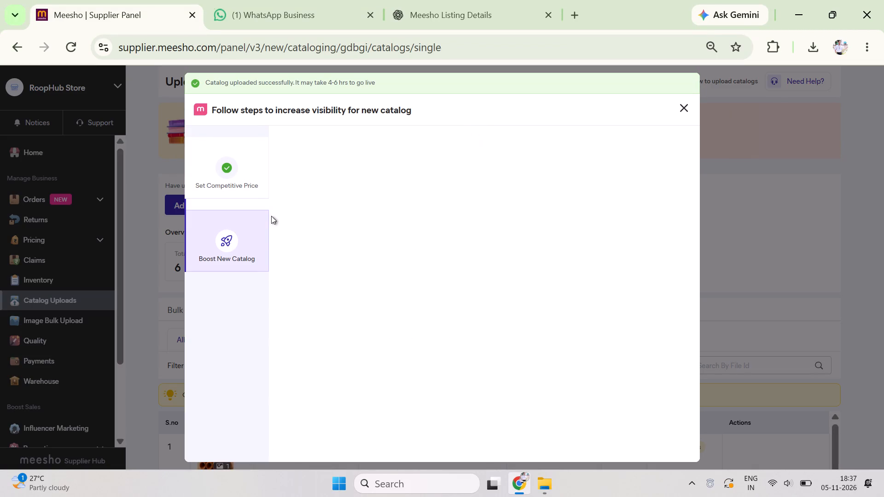
pyautogui.click(684, 107)
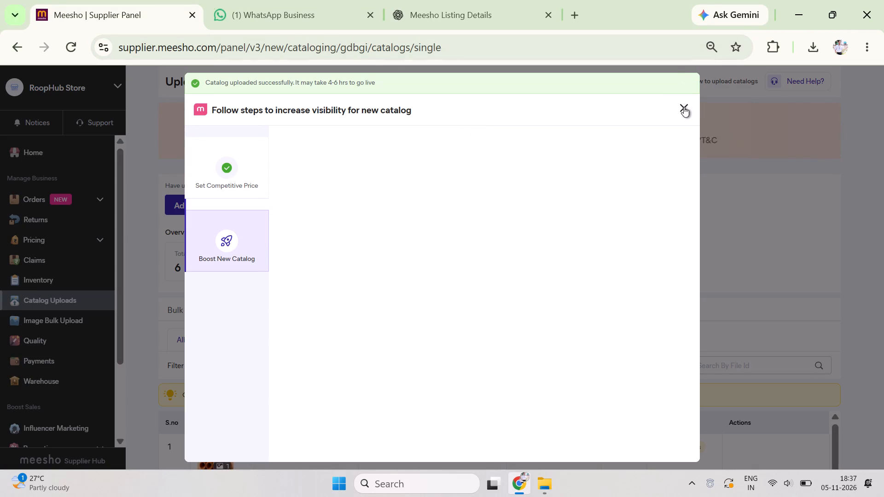
# Check the QC status of the Ceramics & Pottery Clay entry in the single uploads list.
pyautogui.scroll(-1, 477, 297)
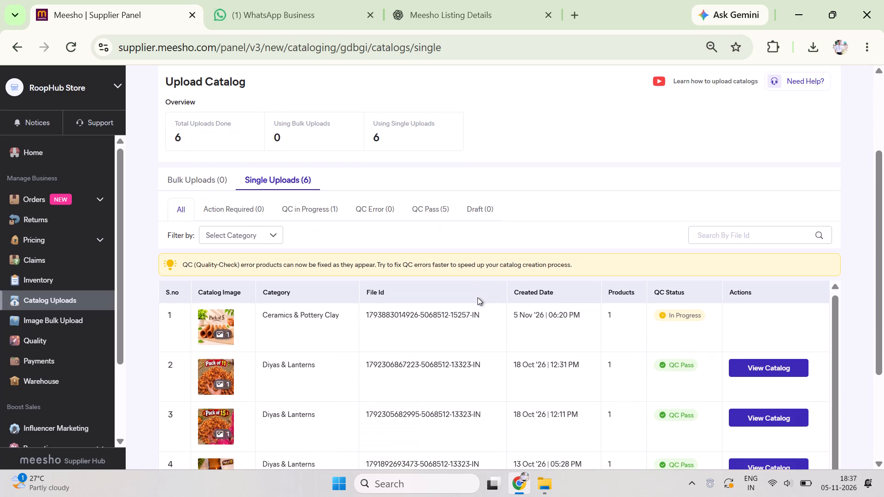
pyautogui.scroll(-4, 477, 297)
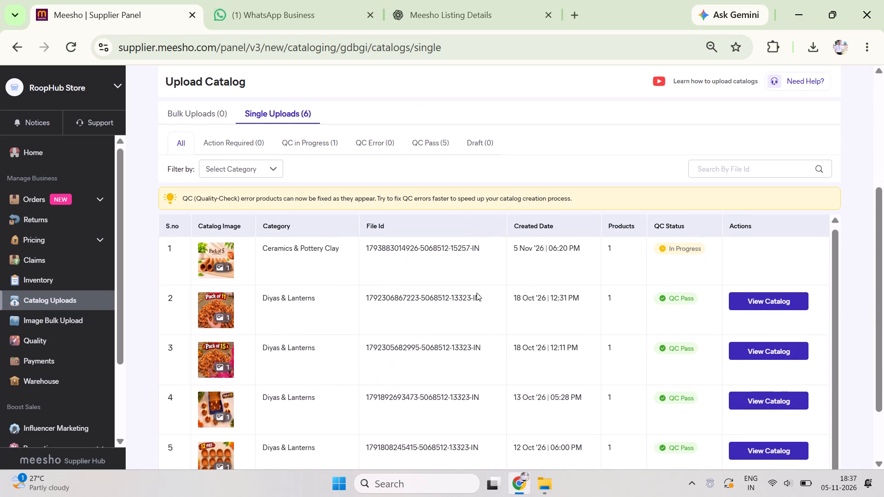
pyautogui.scroll(-1, 463, 215)
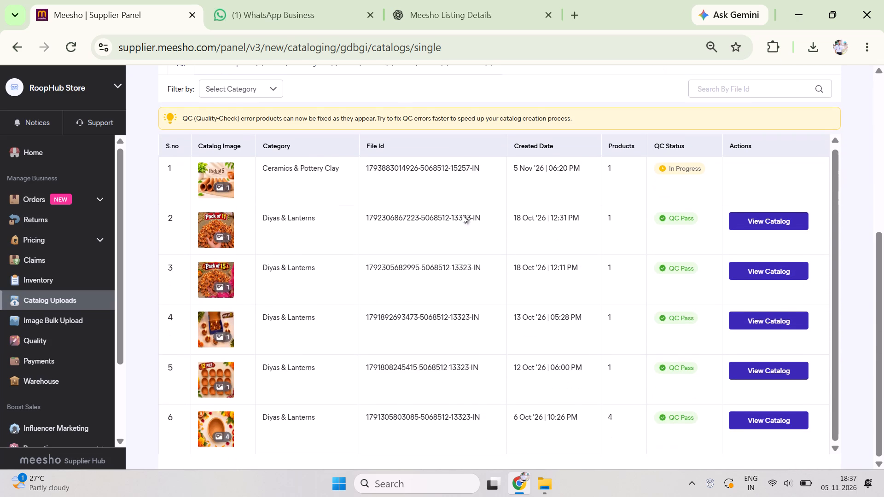
pyautogui.hscroll(1, 463, 215)
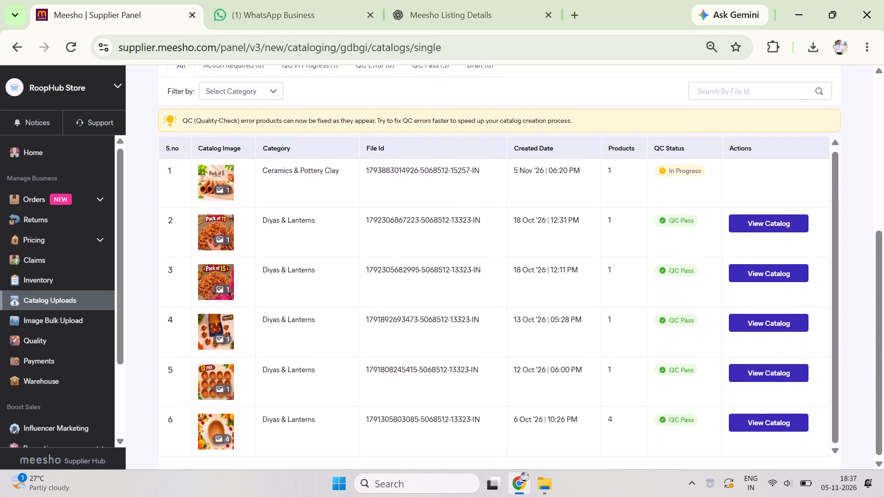
pyautogui.hscroll(1, 463, 215)
# Refresh the catalog uploads page and recheck the QC status of the single uploads, especially the Ceramics & Pottery Clay entry.
pyautogui.click(67, 44)
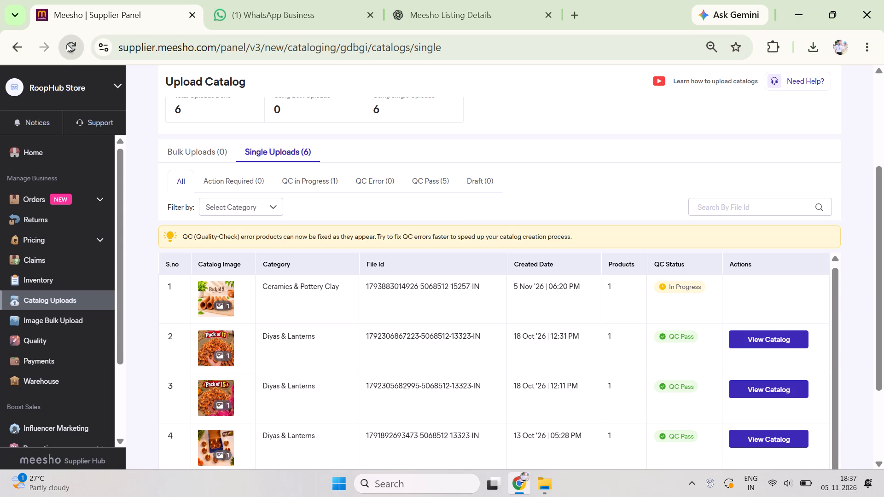
pyautogui.scroll(-1, 380, 230)
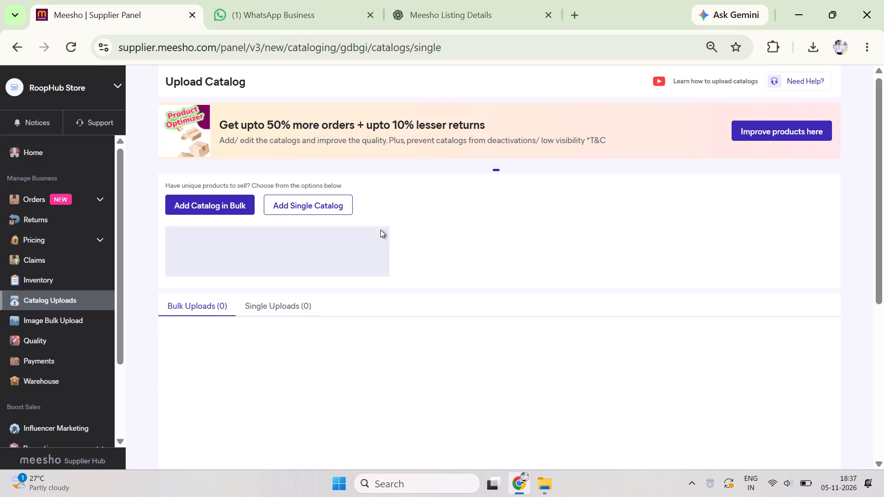
pyautogui.scroll(-3, 380, 230)
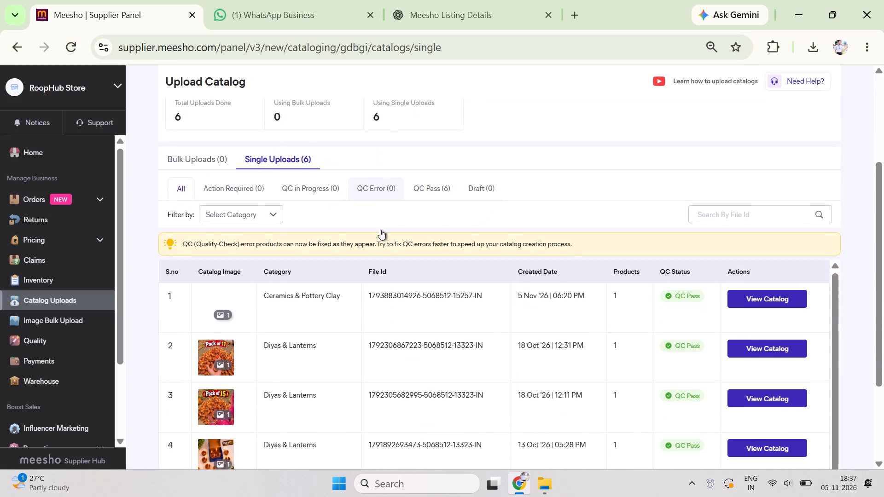
pyautogui.scroll(-3, 380, 230)
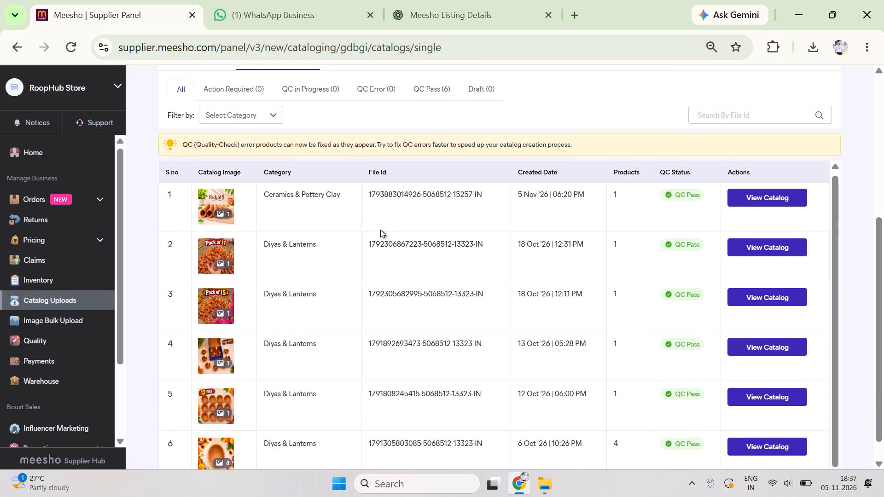
pyautogui.scroll(-3, 380, 230)
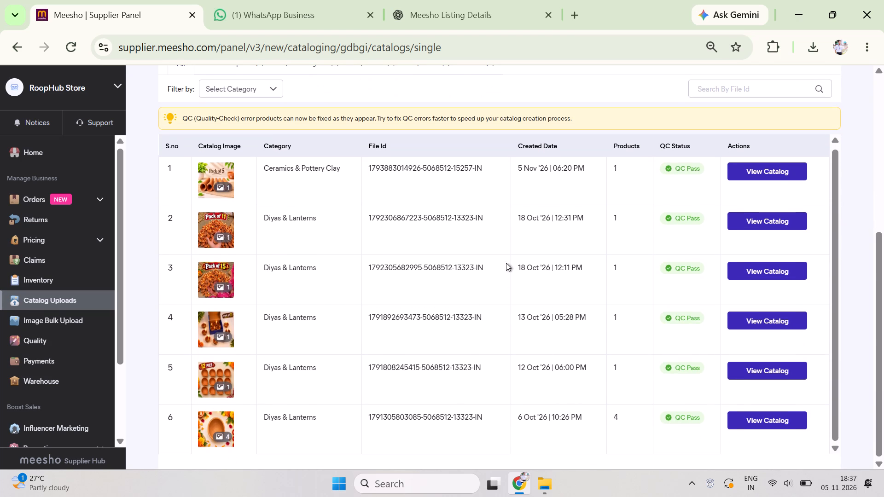
pyautogui.scroll(5, 420, 160)
pyautogui.scroll(2, 291, 151)
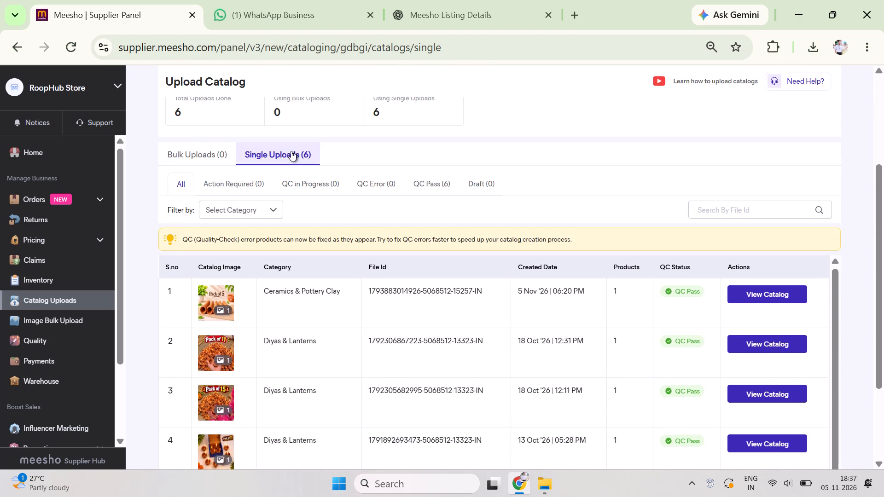
pyautogui.scroll(-5, 291, 151)
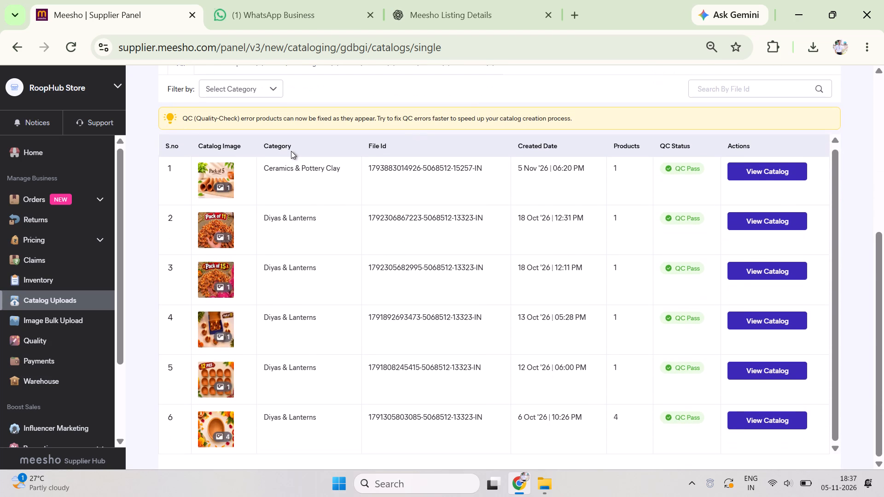
pyautogui.scroll(-1, 291, 151)
pyautogui.scroll(4, 233, 210)
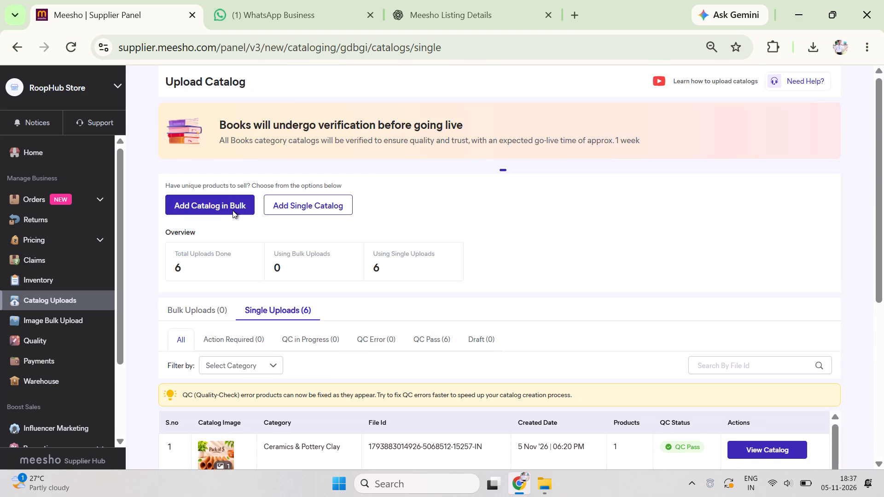
pyautogui.scroll(1, 233, 210)
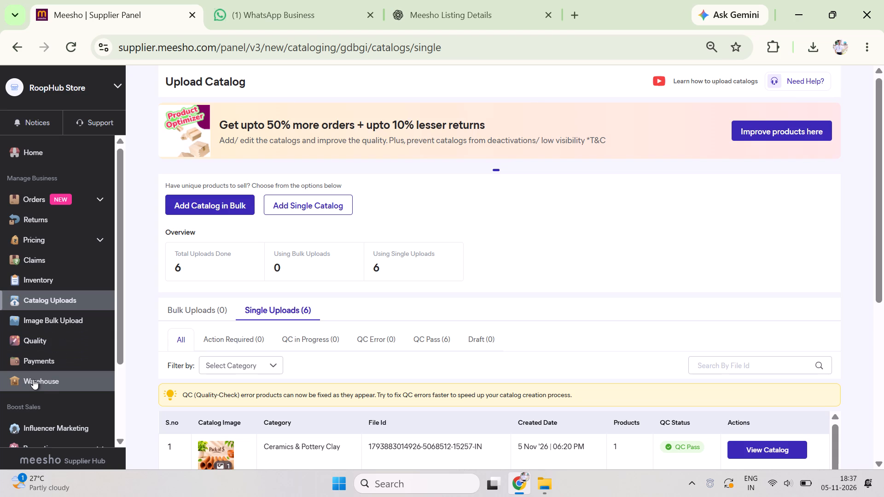
# Go to the store's Payments page and look through upcoming and completed payments, payments over time, compensation and ads cost.
pyautogui.click(37, 362)
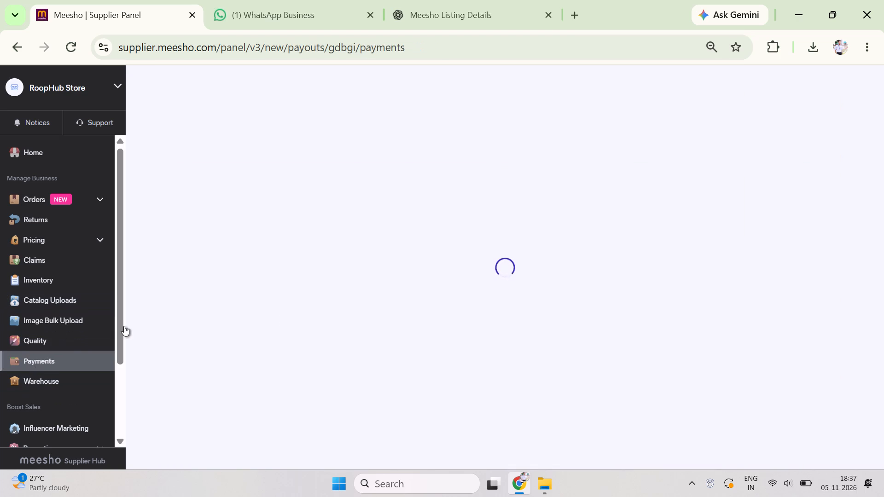
pyautogui.scroll(-1, 281, 316)
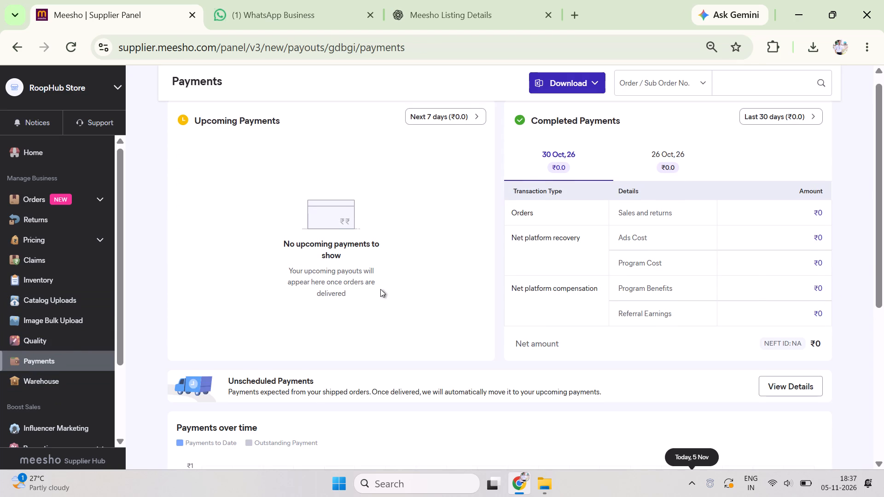
pyautogui.scroll(3, 380, 289)
pyautogui.scroll(-1, 380, 289)
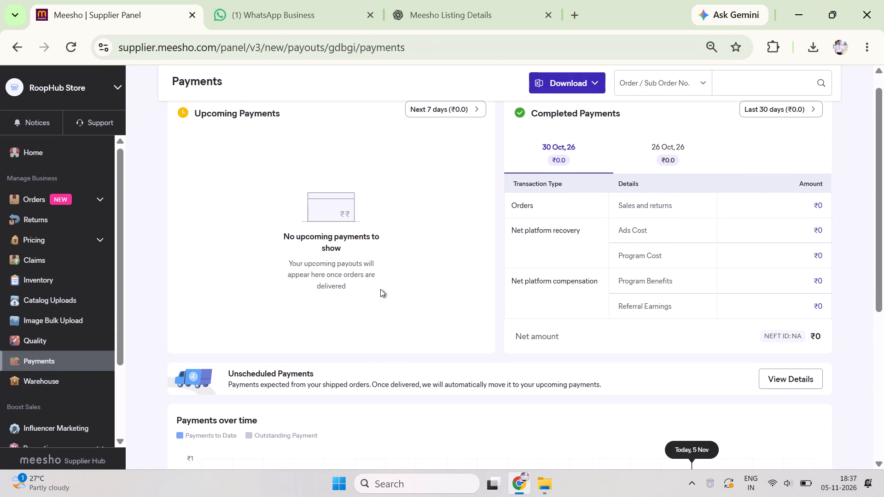
pyautogui.scroll(-4, 380, 289)
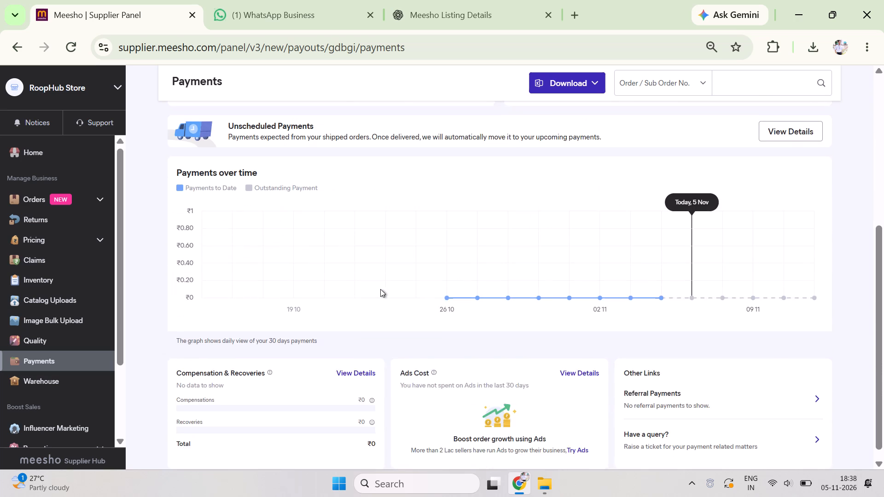
pyautogui.scroll(-1, 39, 371)
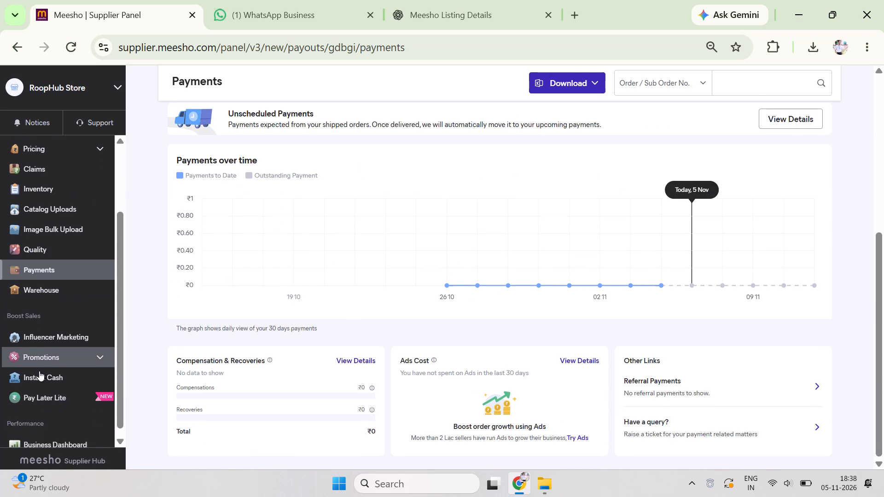
# Go to the Business Dashboard and review the orders graph, summary metrics and Product Performance table for all products.
pyautogui.scroll(-2, 39, 371)
pyautogui.click(54, 435)
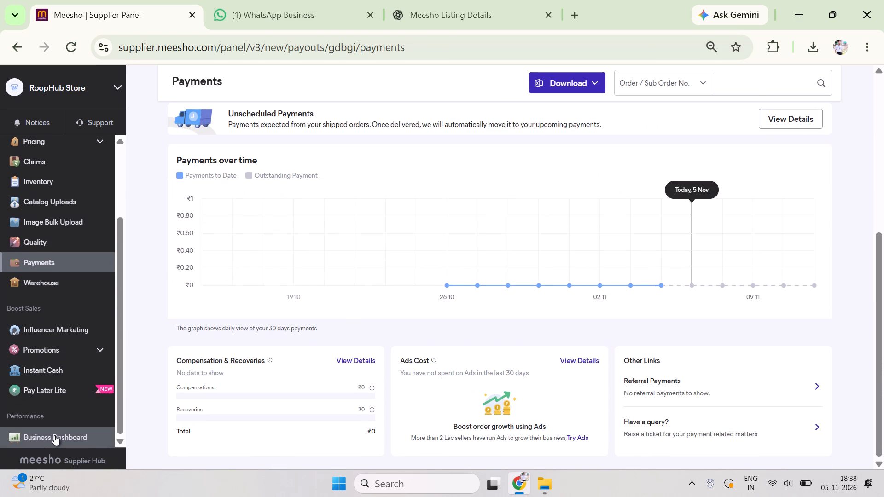
pyautogui.scroll(-2, 351, 298)
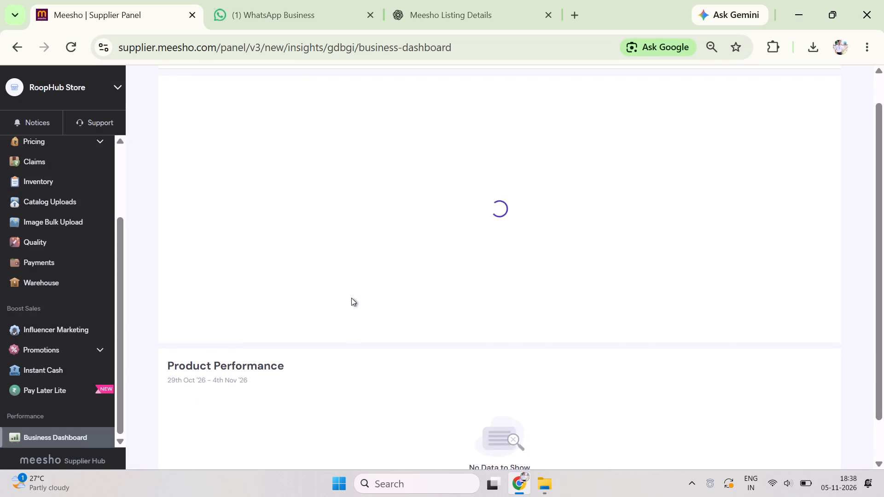
pyautogui.scroll(-1, 351, 298)
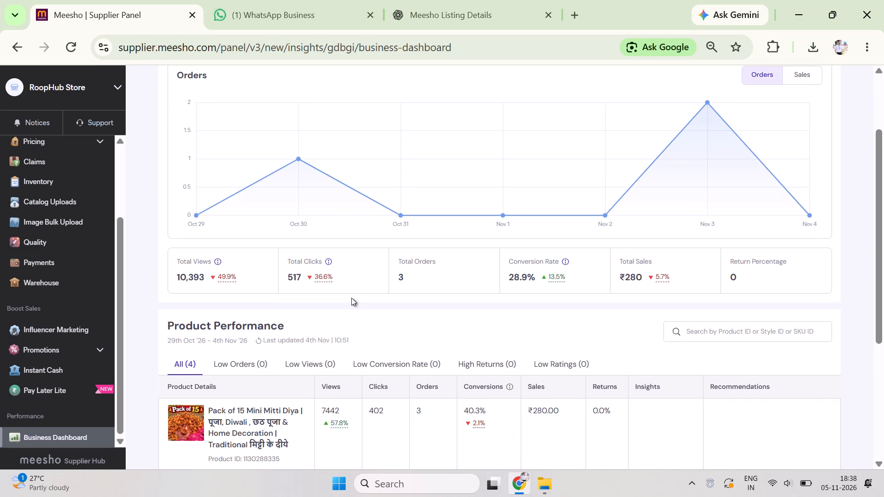
pyautogui.scroll(-4, 351, 298)
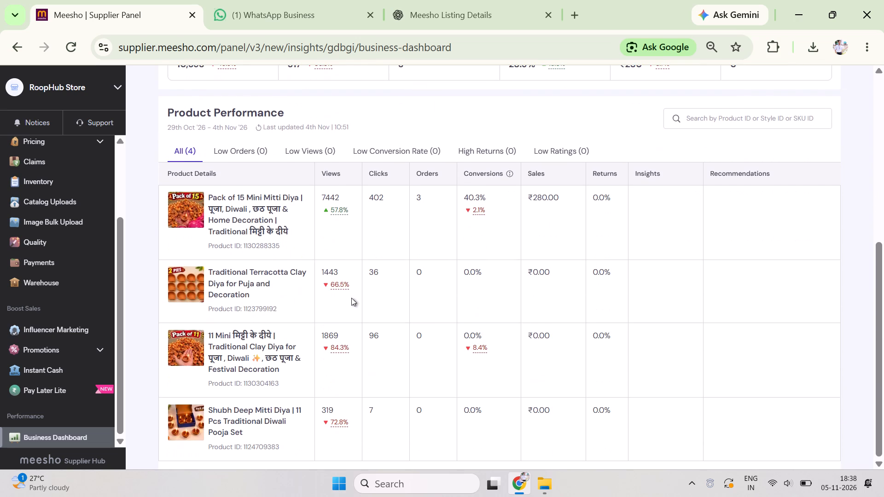
pyautogui.scroll(-2, 351, 298)
pyautogui.scroll(-3, 779, 152)
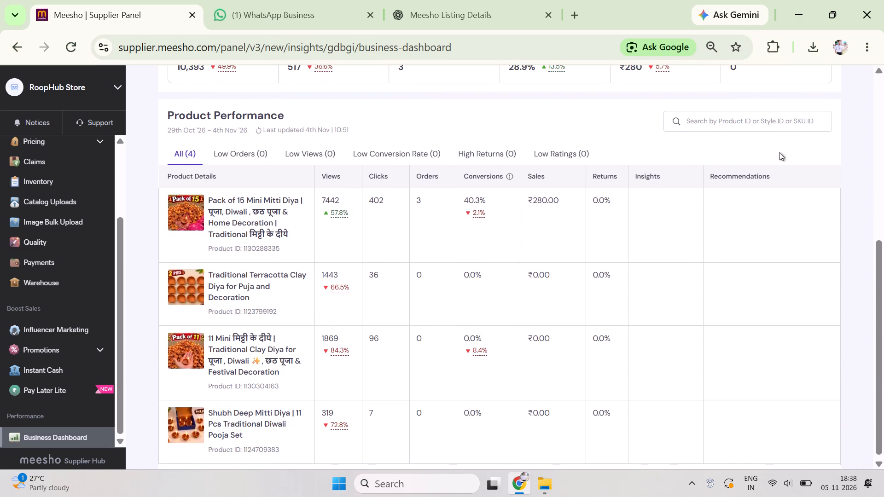
pyautogui.scroll(-1, 779, 152)
# Close the browser window with the supplier panel and return to the desktop.
pyautogui.doubleClick(883, 1)
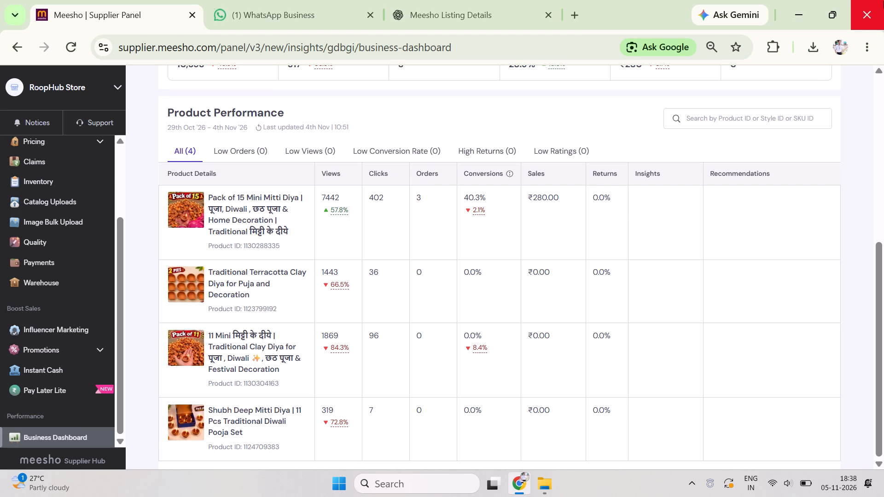
# Refresh the desktop twice.
pyautogui.rightClick(399, 134)
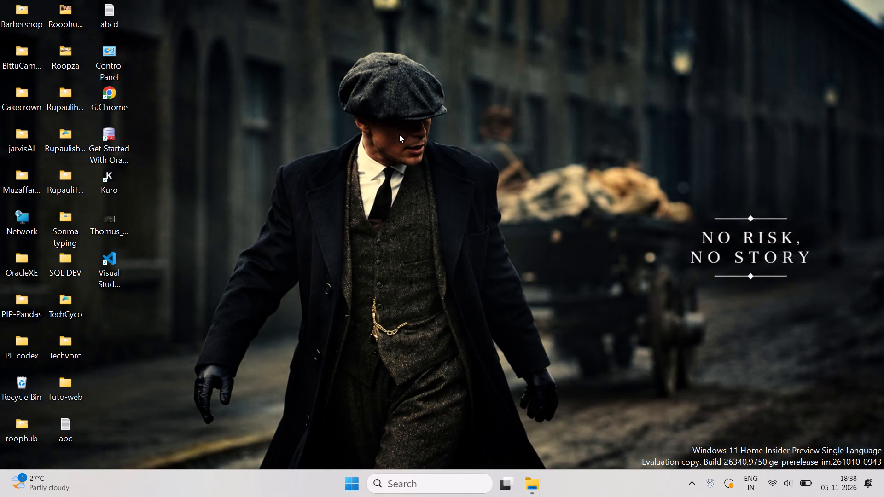
pyautogui.rightClick(413, 179)
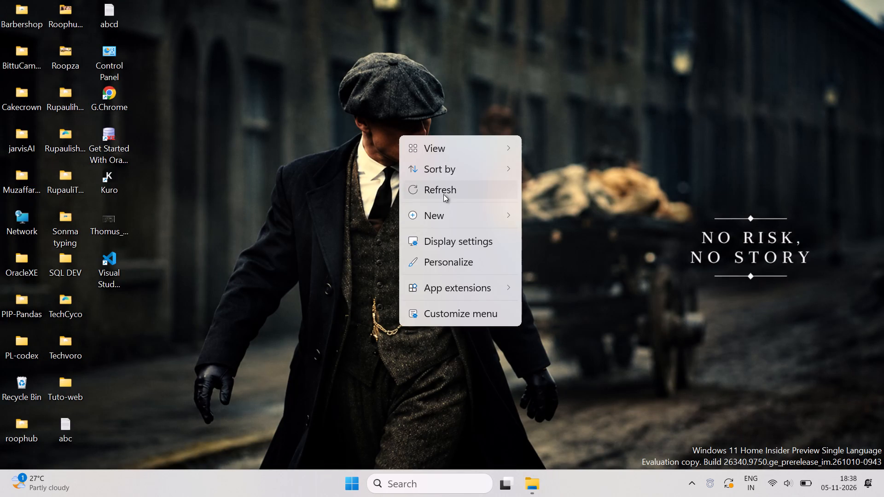
pyautogui.click(443, 194)
pyautogui.click(443, 194)
pyautogui.rightClick(443, 194)
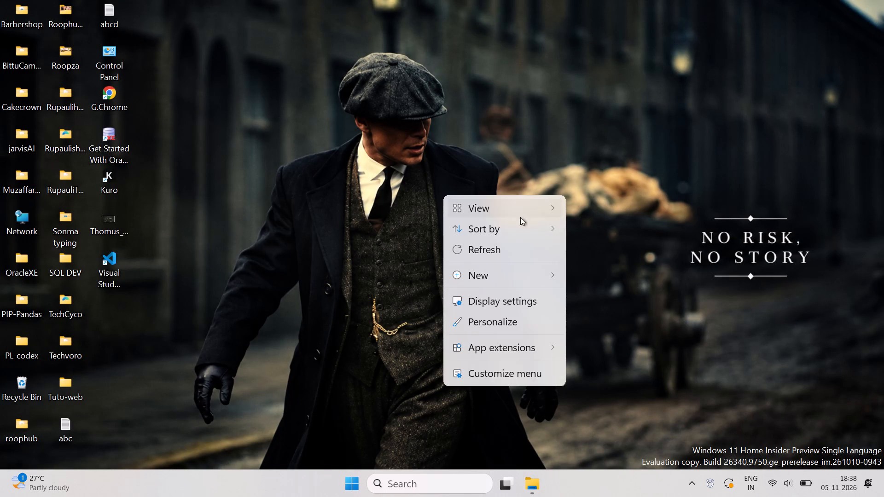
pyautogui.click(477, 247)
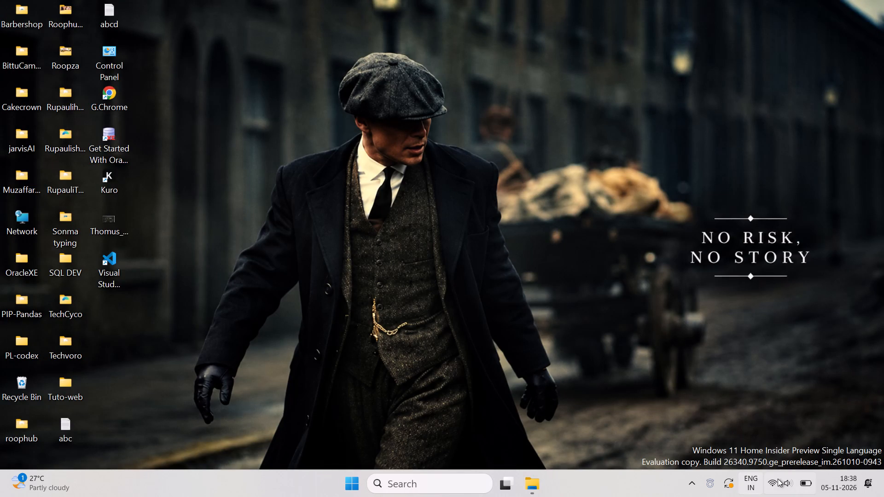
# Turn off the computer's Wi-Fi connection and dismiss the quick settings.
pyautogui.click(779, 479)
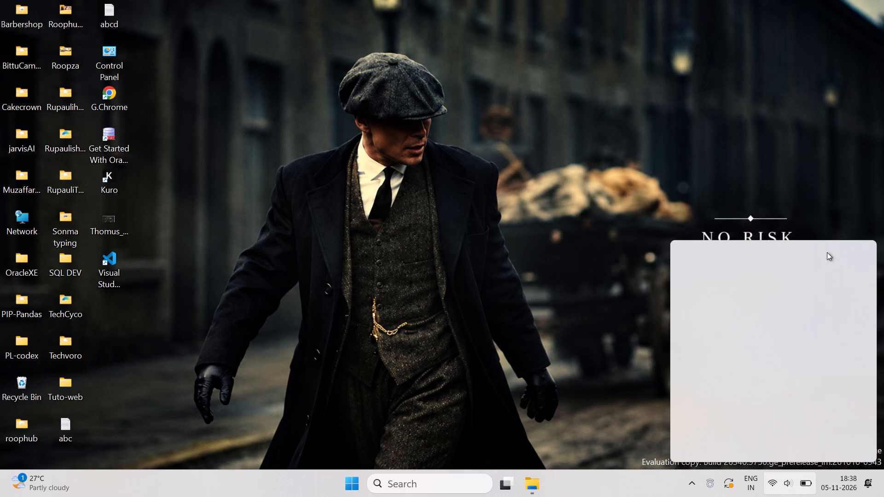
pyautogui.click(817, 261)
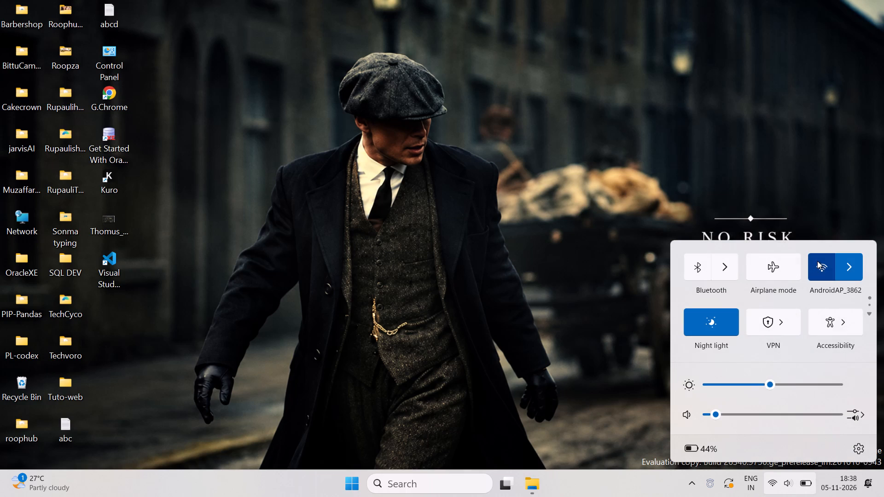
pyautogui.click(603, 187)
# Shut down the computer.
pyautogui.press('super+x')
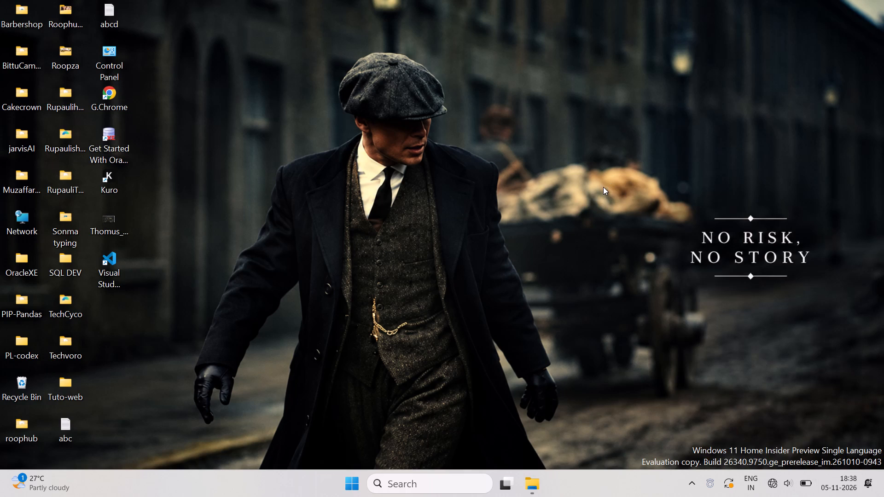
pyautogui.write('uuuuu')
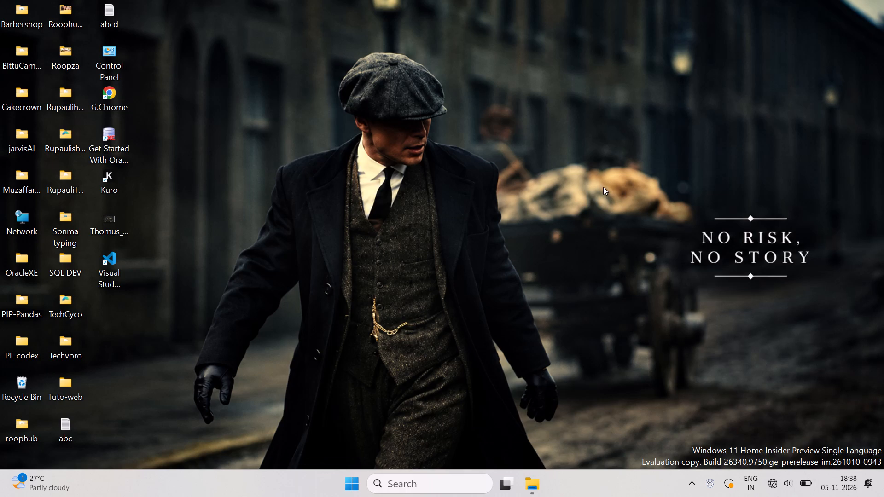